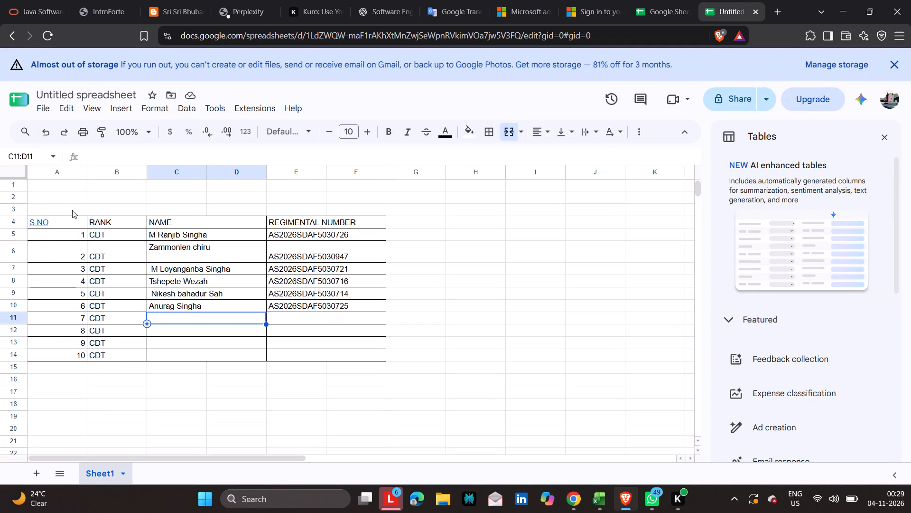
# Clear the serial numbers 8, 9 and 10 from cells A12 to A14.
pyautogui.click(70, 331)
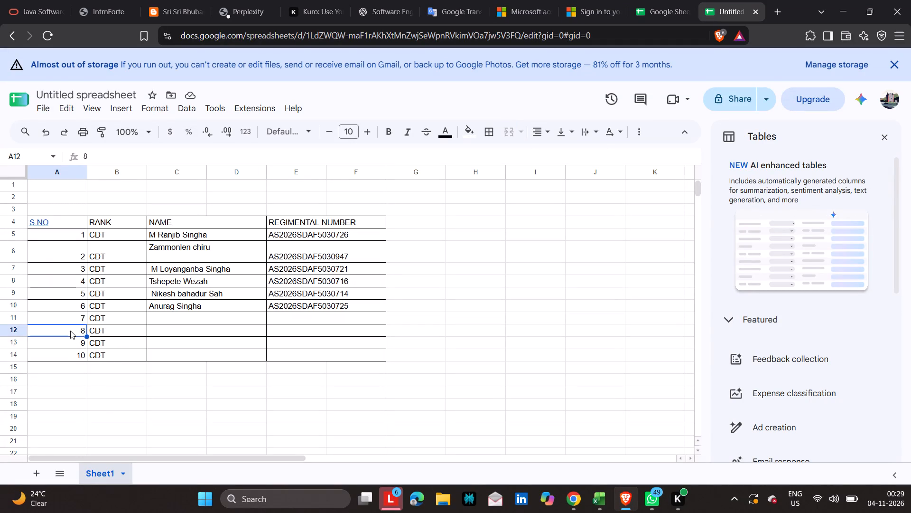
pyautogui.click(70, 331)
pyautogui.press('BackSpace')
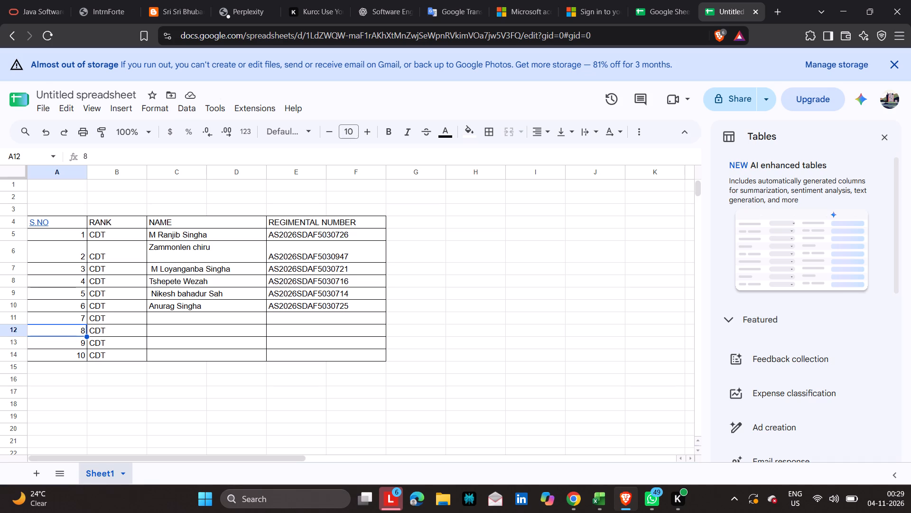
pyautogui.press('Down')
pyautogui.press('BackSpace')
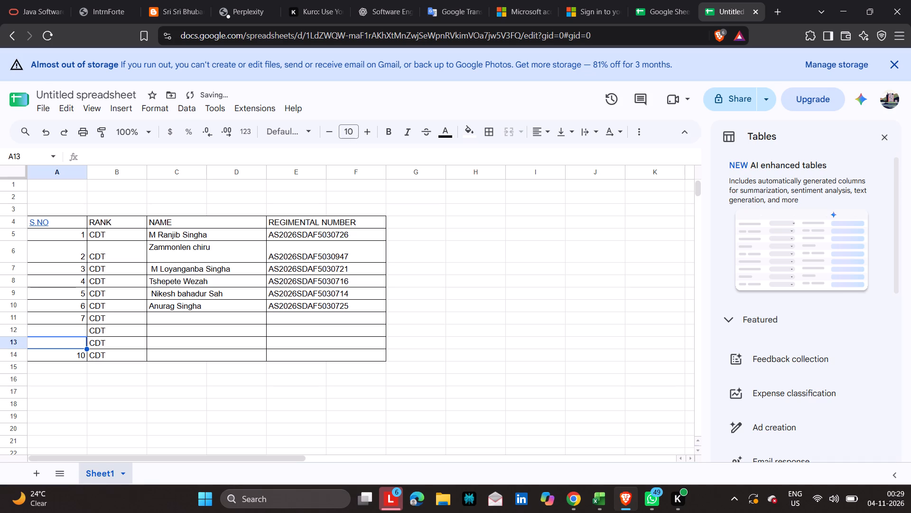
pyautogui.press('Down')
pyautogui.press('BackSpace')
# Clear the CDT rank entries beside the emptied serial numbers, in cells B12 to B14.
pyautogui.click(114, 330)
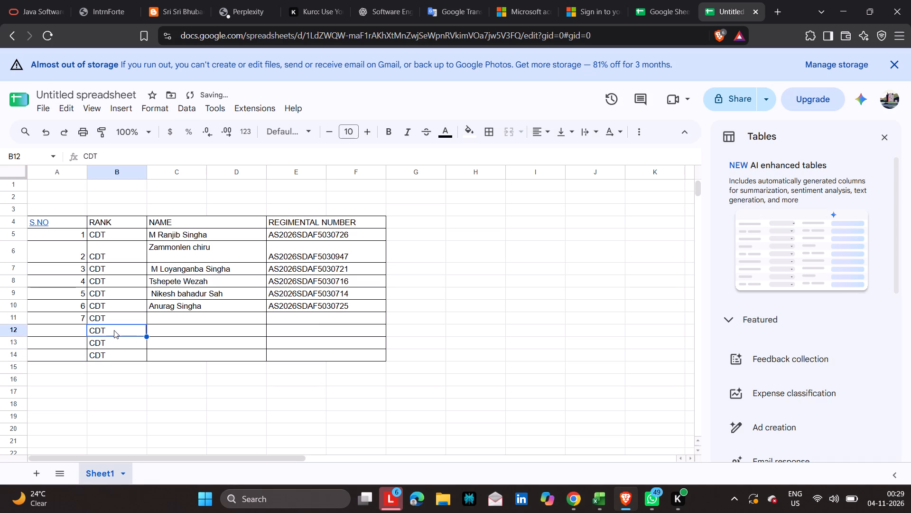
pyautogui.press('BackSpace')
pyautogui.press('Down')
pyautogui.press('BackSpace')
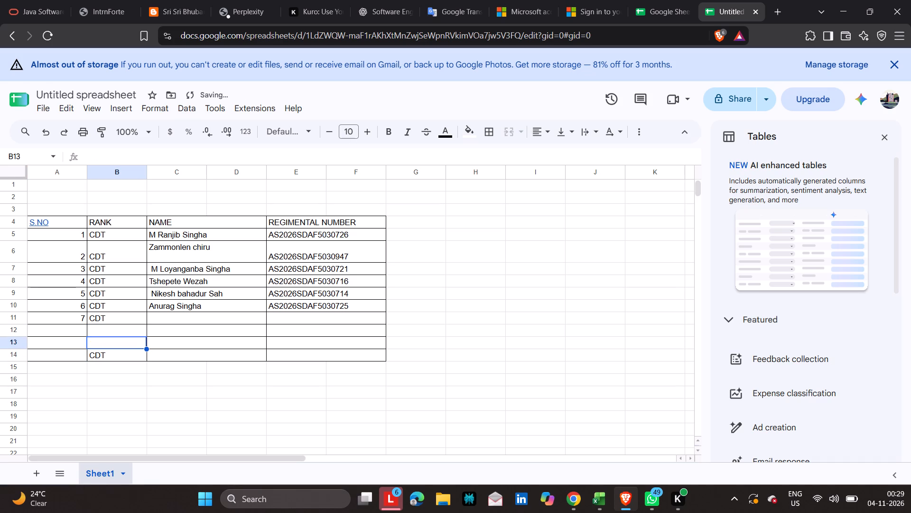
pyautogui.press('Down')
pyautogui.press('BackSpace')
pyautogui.press('Down')
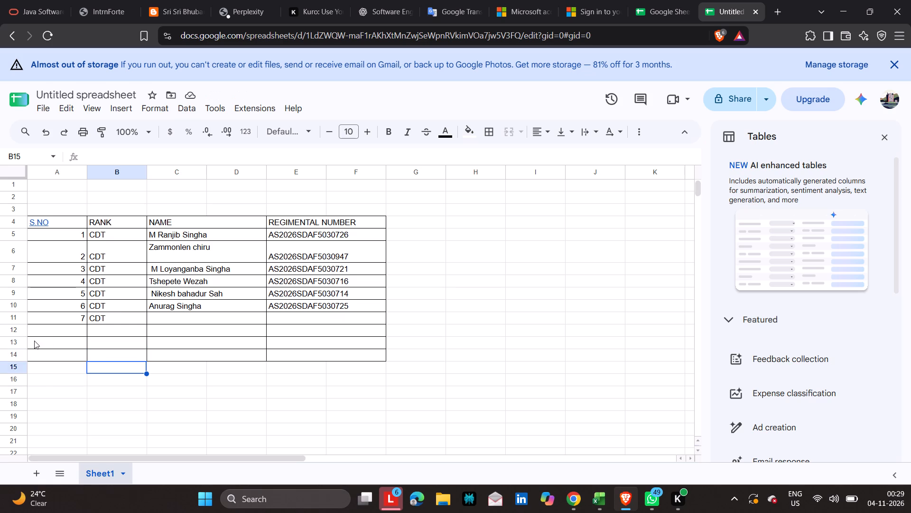
# Merge the empty table cells A13:F14 into one block at the bottom of the table.
pyautogui.moveTo(34, 341); pyautogui.dragTo(383, 347)
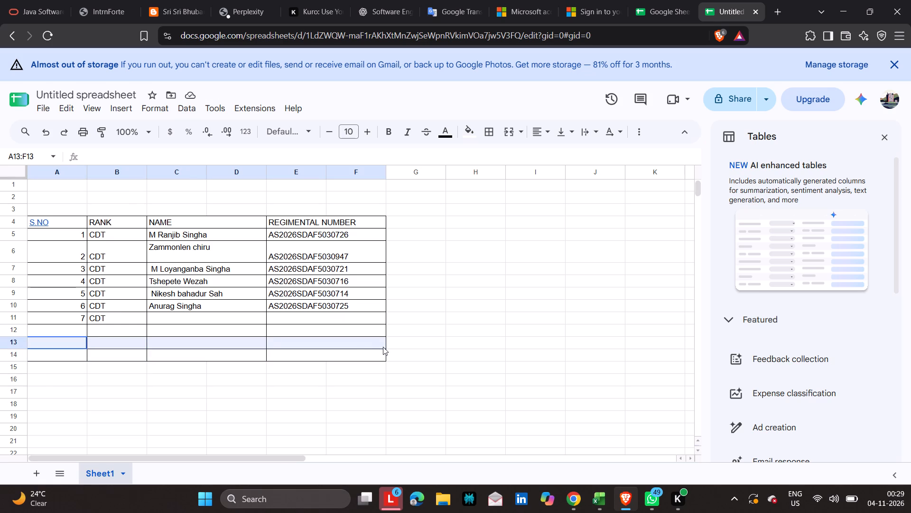
pyautogui.moveTo(383, 347); pyautogui.dragTo(381, 355)
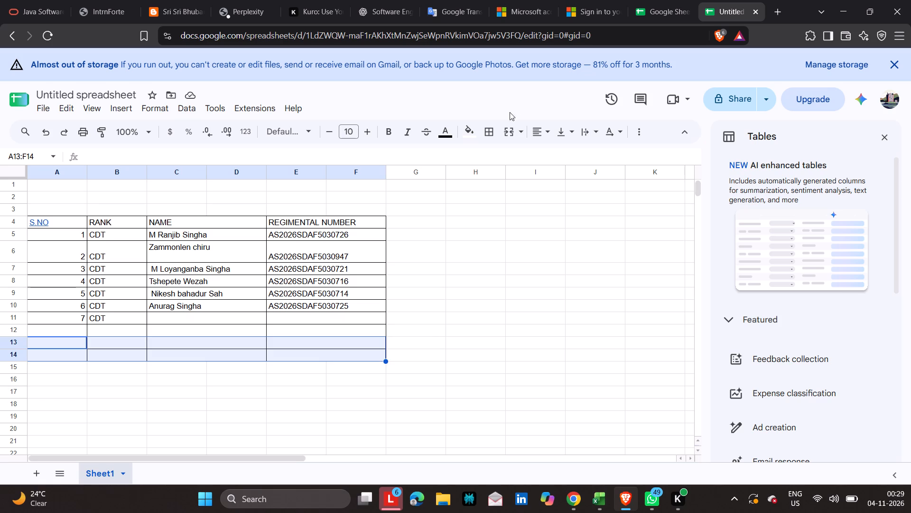
pyautogui.click(502, 131)
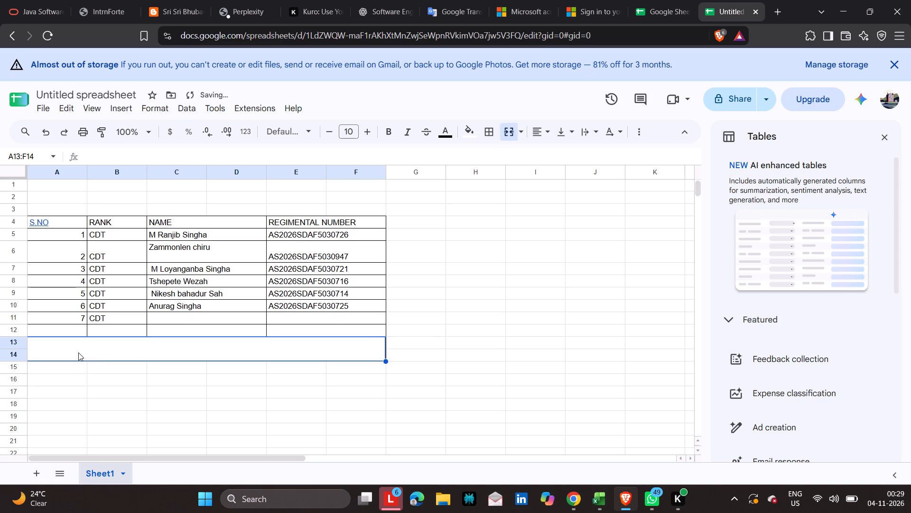
# Merge cells A1:C2 above the table into a single heading cell.
pyautogui.click(36, 195)
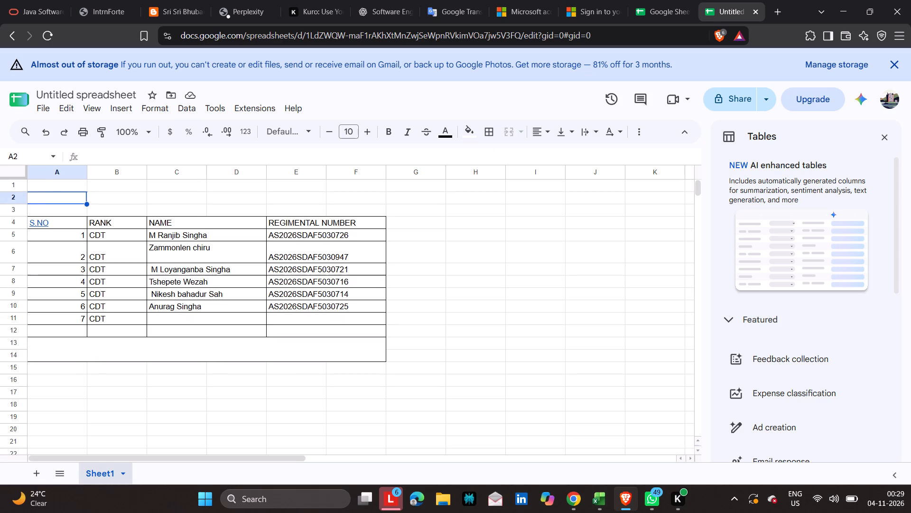
pyautogui.click(51, 188)
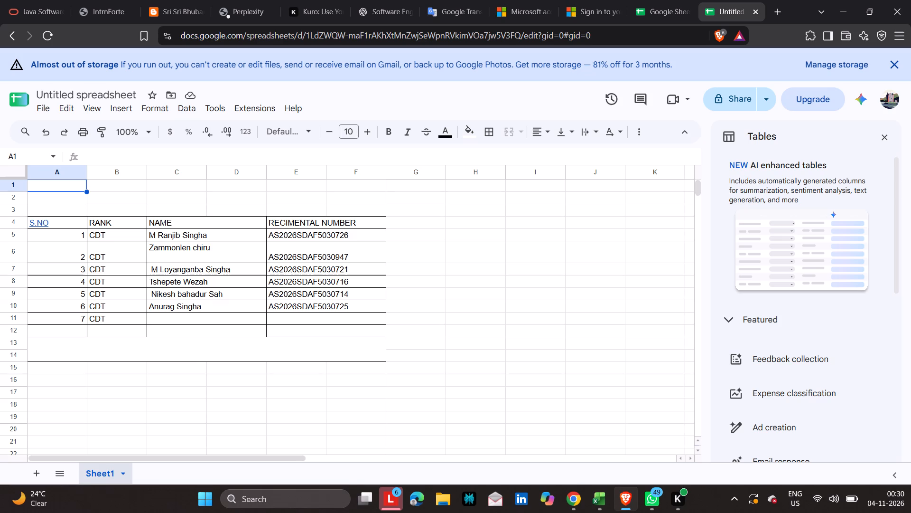
pyautogui.moveTo(88, 193); pyautogui.dragTo(196, 203)
pyautogui.moveTo(196, 203); pyautogui.dragTo(206, 203)
pyautogui.click(285, 211)
pyautogui.moveTo(35, 186); pyautogui.dragTo(184, 195)
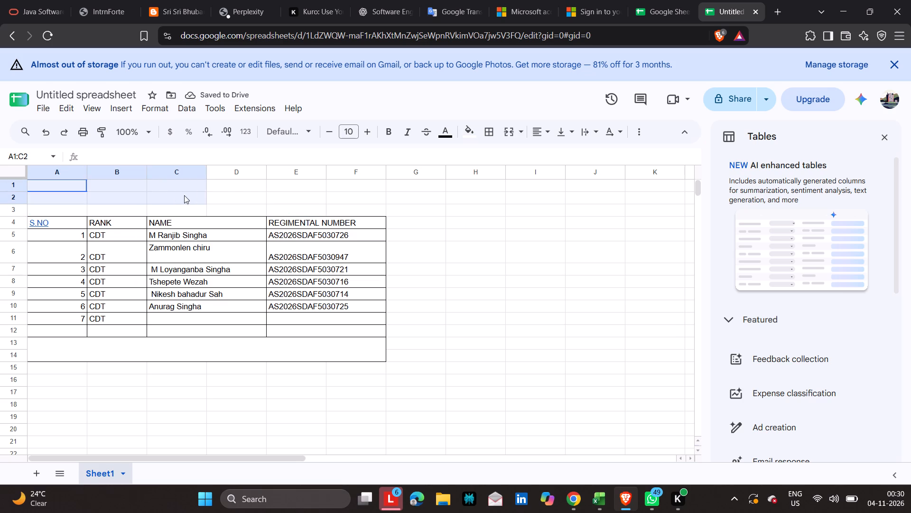
pyautogui.moveTo(184, 195); pyautogui.dragTo(199, 197)
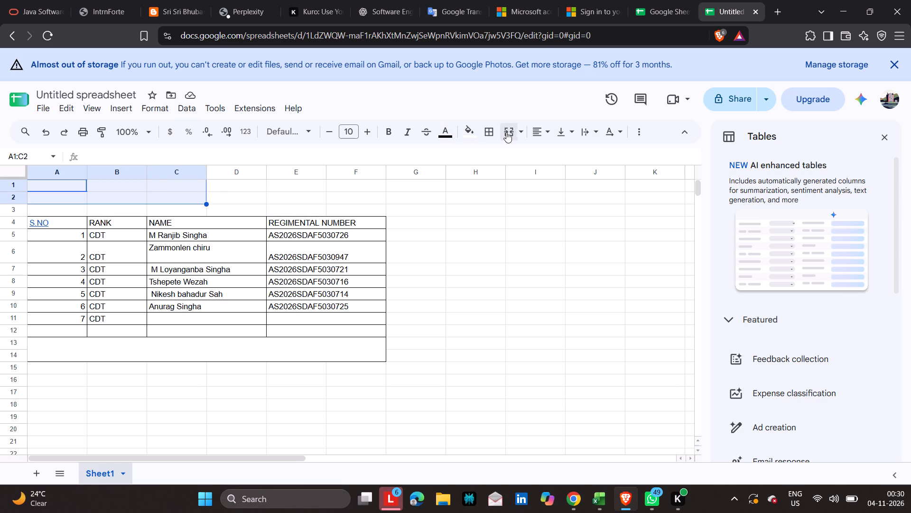
pyautogui.click(506, 132)
# Enter the heading "ASSAM DOWNTOWN UNIVERSITY" in the merged cell A1:C2.
pyautogui.click(158, 191)
pyautogui.tripleClick(158, 191)
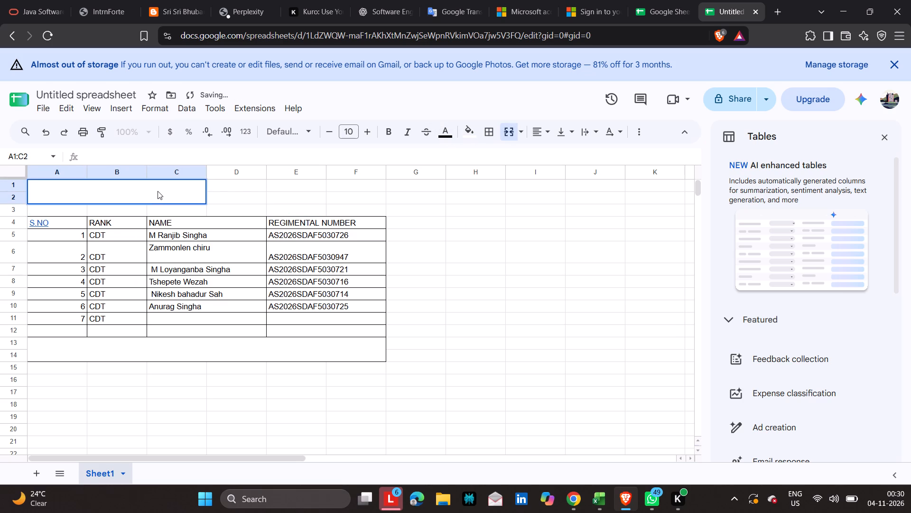
pyautogui.press('a')
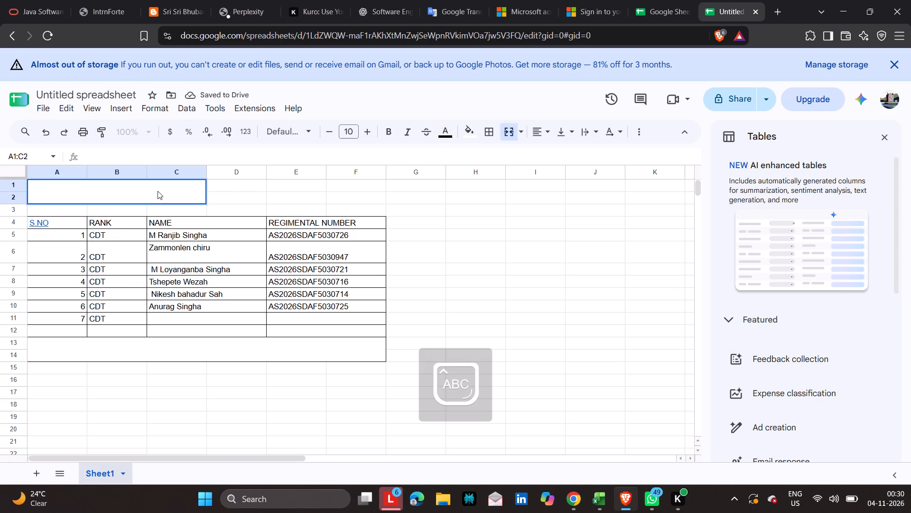
pyautogui.click(152, 190)
pyautogui.write('ASSAM')
pyautogui.press('space')
pyautogui.write('DOWNTOWN UNIVERSITY')
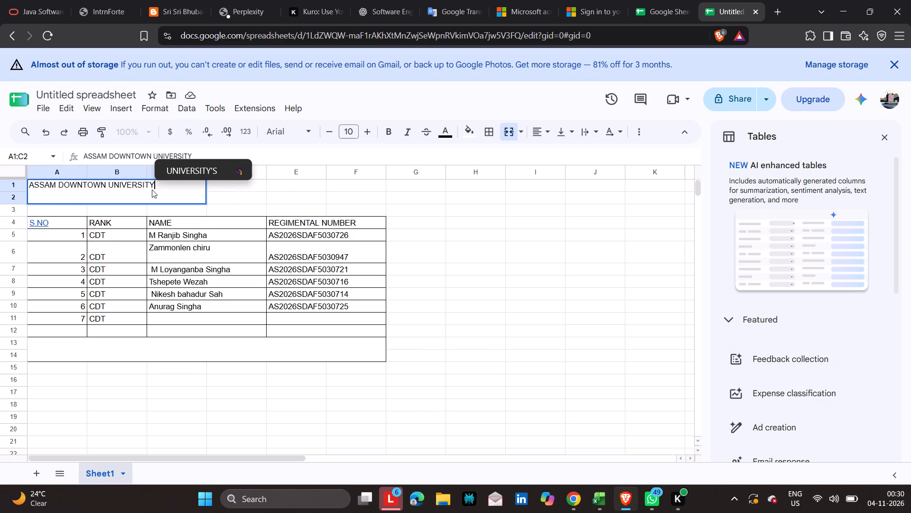
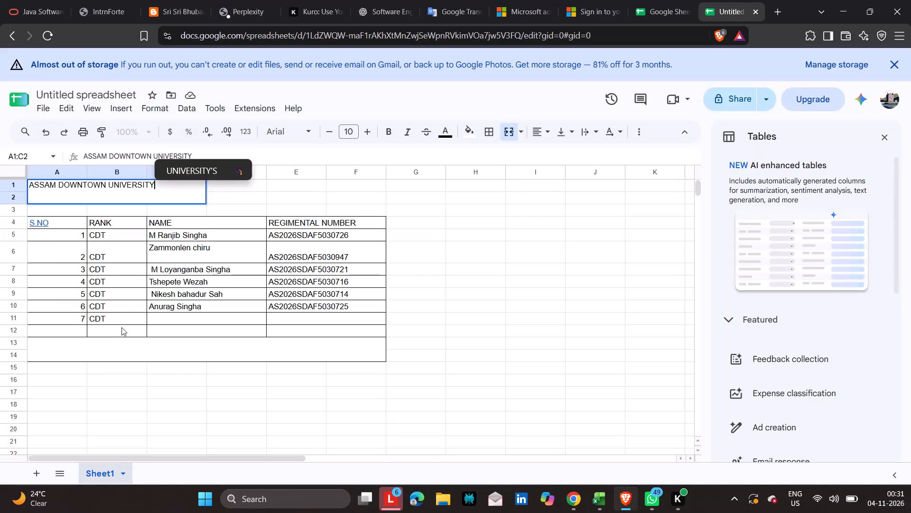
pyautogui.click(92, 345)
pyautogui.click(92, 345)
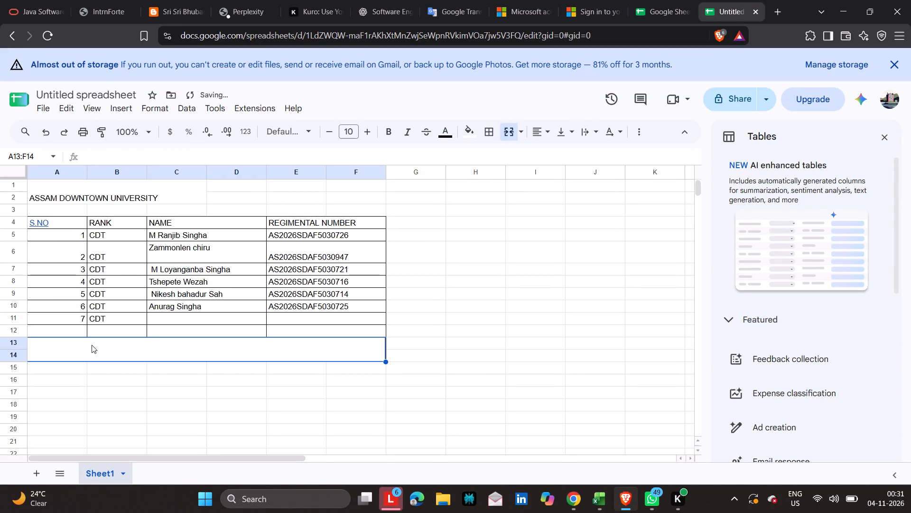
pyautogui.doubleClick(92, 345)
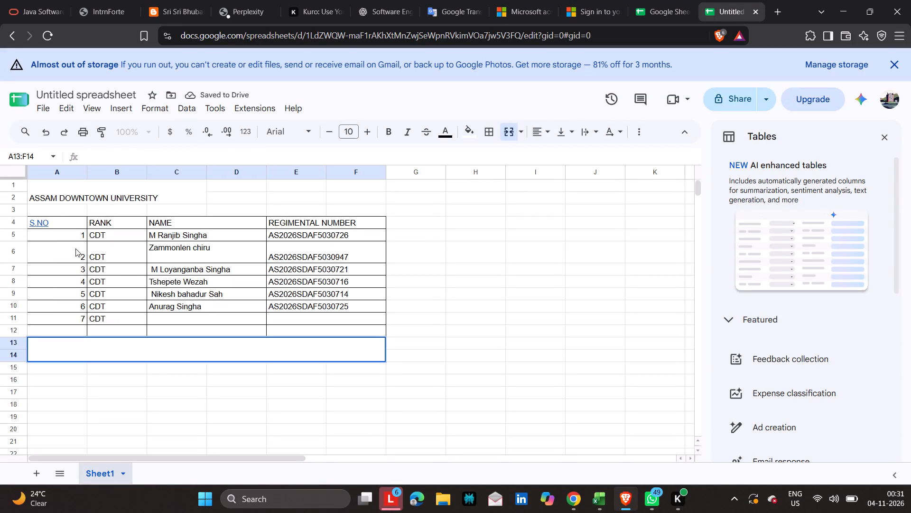
# Enter "1ST YEAR" in cell A3, directly below the university heading.
pyautogui.click(55, 211)
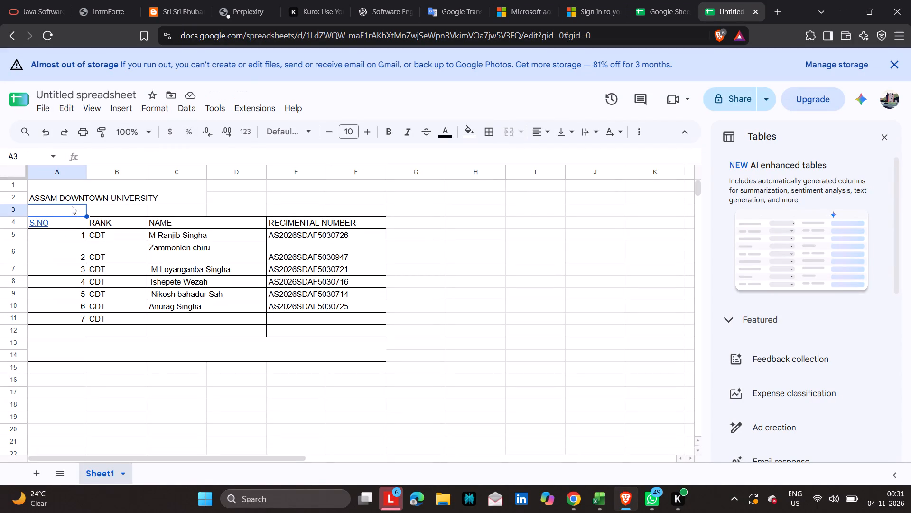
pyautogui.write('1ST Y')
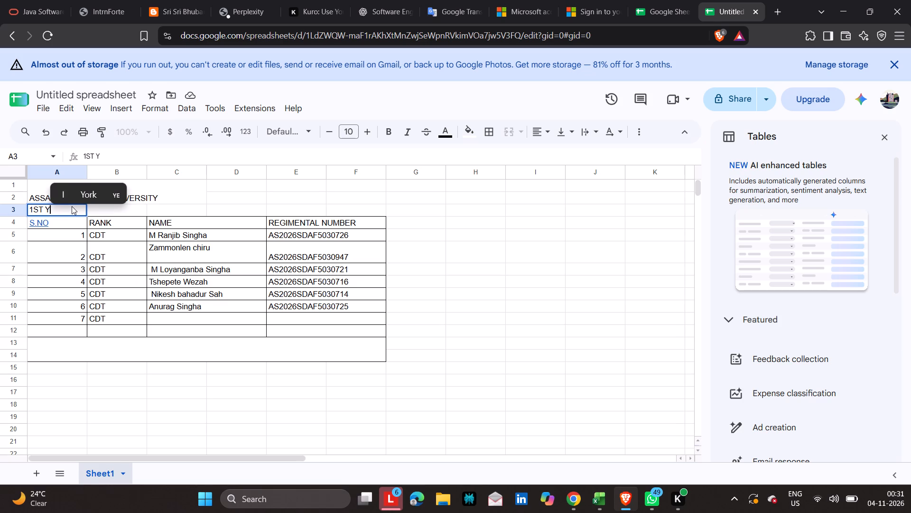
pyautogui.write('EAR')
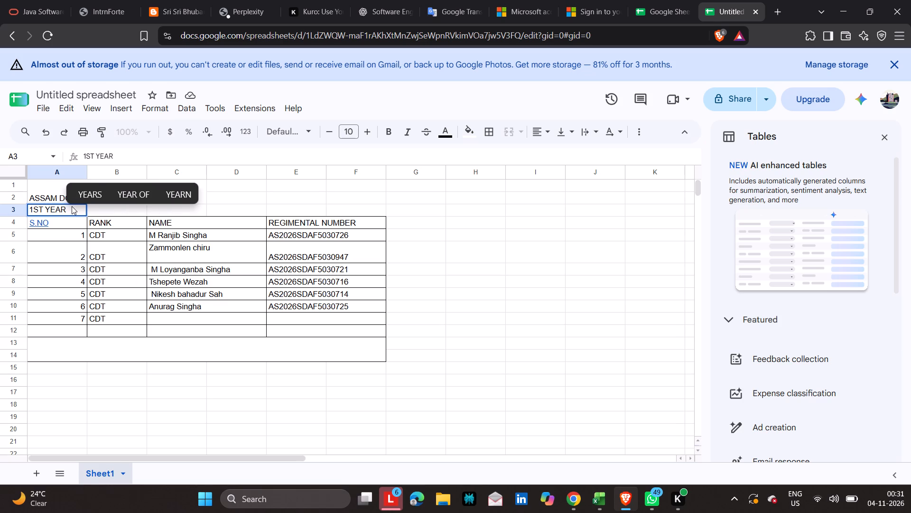
pyautogui.click(143, 353)
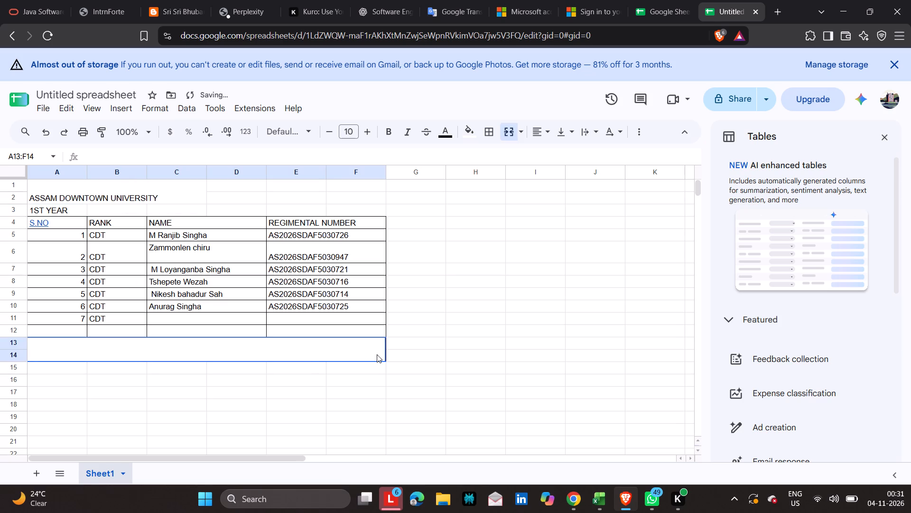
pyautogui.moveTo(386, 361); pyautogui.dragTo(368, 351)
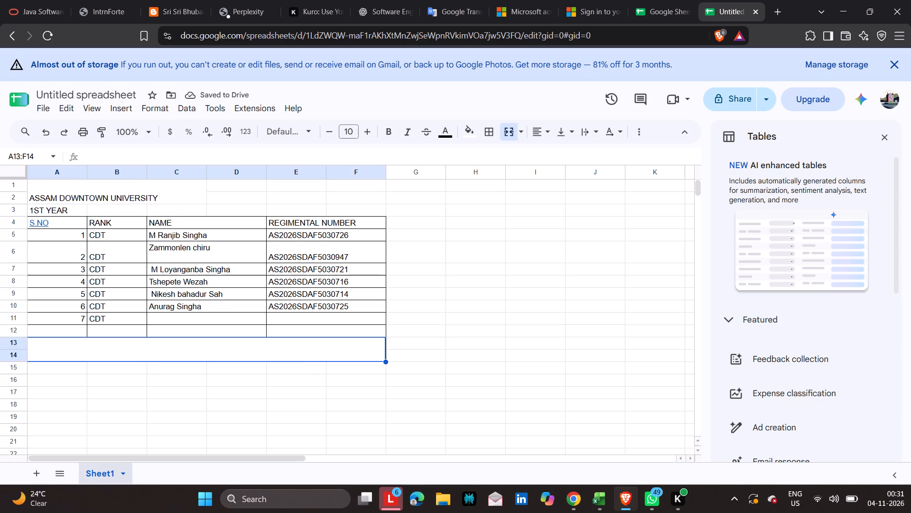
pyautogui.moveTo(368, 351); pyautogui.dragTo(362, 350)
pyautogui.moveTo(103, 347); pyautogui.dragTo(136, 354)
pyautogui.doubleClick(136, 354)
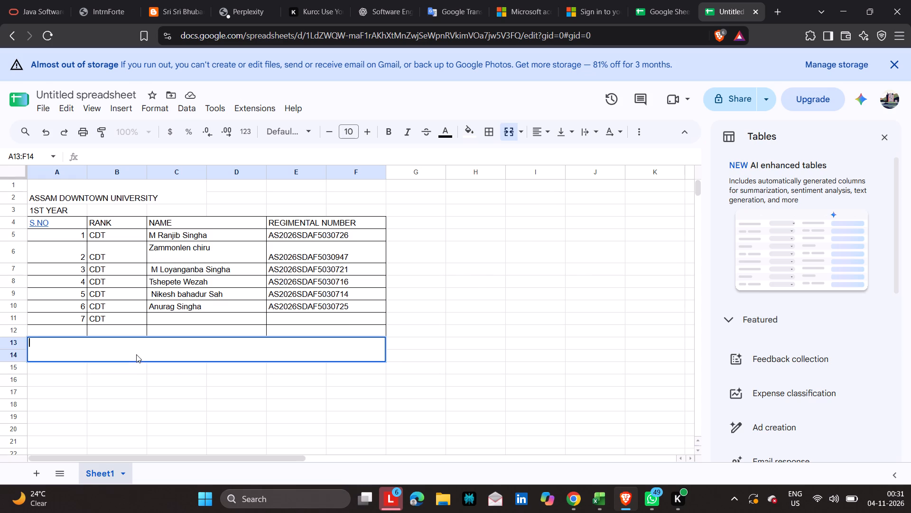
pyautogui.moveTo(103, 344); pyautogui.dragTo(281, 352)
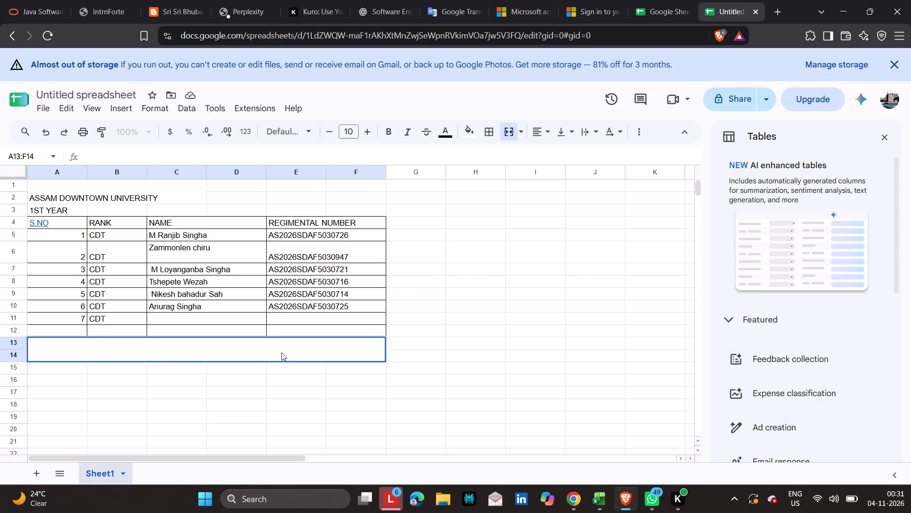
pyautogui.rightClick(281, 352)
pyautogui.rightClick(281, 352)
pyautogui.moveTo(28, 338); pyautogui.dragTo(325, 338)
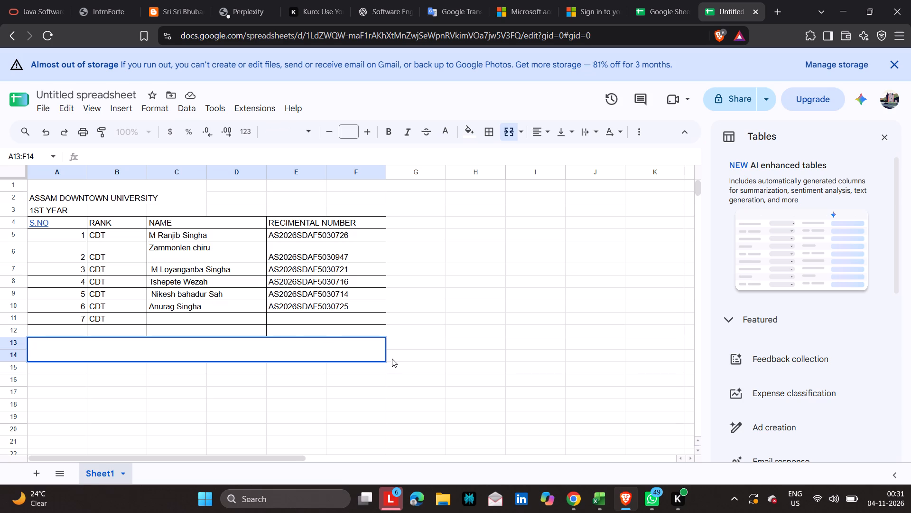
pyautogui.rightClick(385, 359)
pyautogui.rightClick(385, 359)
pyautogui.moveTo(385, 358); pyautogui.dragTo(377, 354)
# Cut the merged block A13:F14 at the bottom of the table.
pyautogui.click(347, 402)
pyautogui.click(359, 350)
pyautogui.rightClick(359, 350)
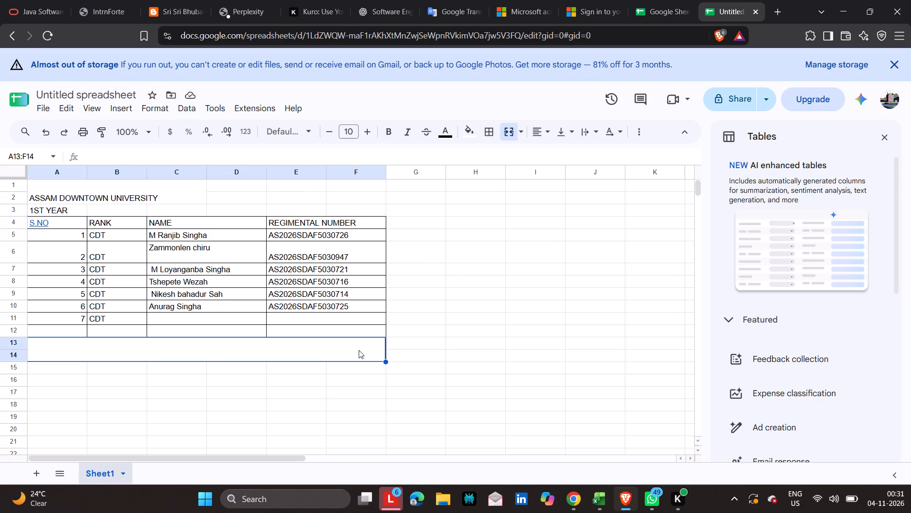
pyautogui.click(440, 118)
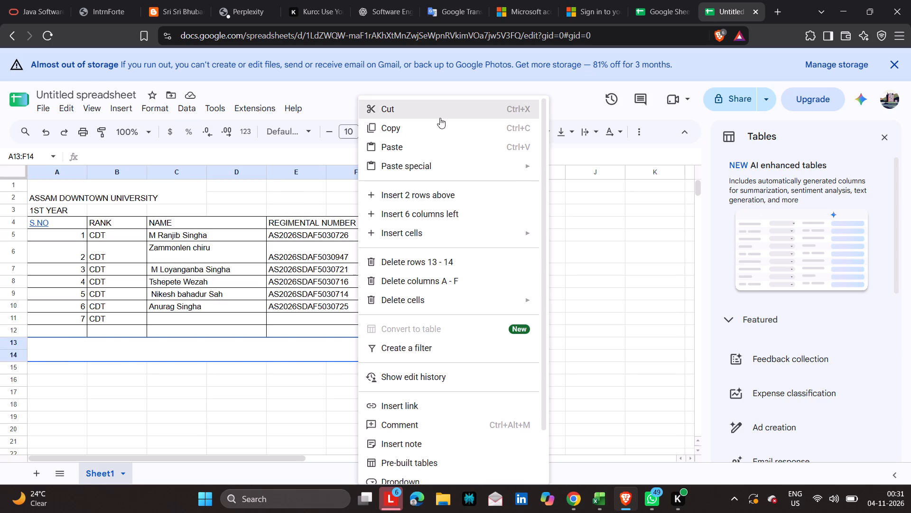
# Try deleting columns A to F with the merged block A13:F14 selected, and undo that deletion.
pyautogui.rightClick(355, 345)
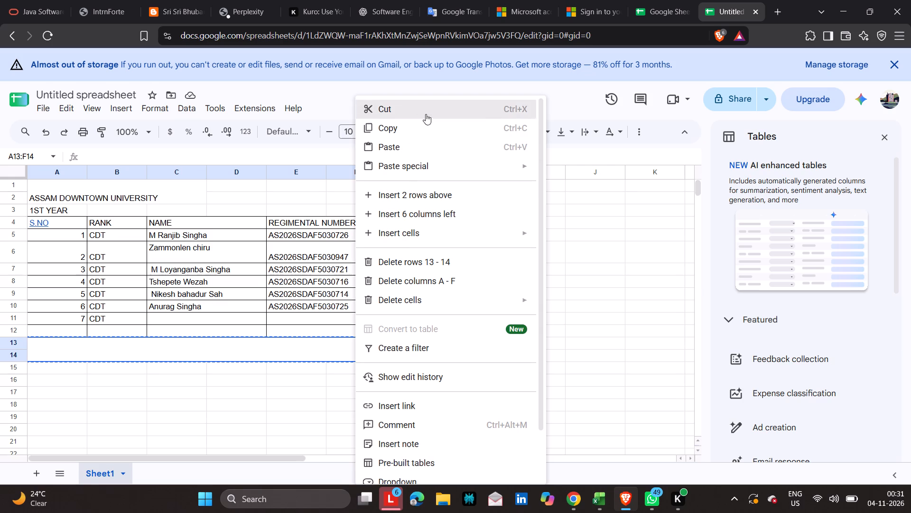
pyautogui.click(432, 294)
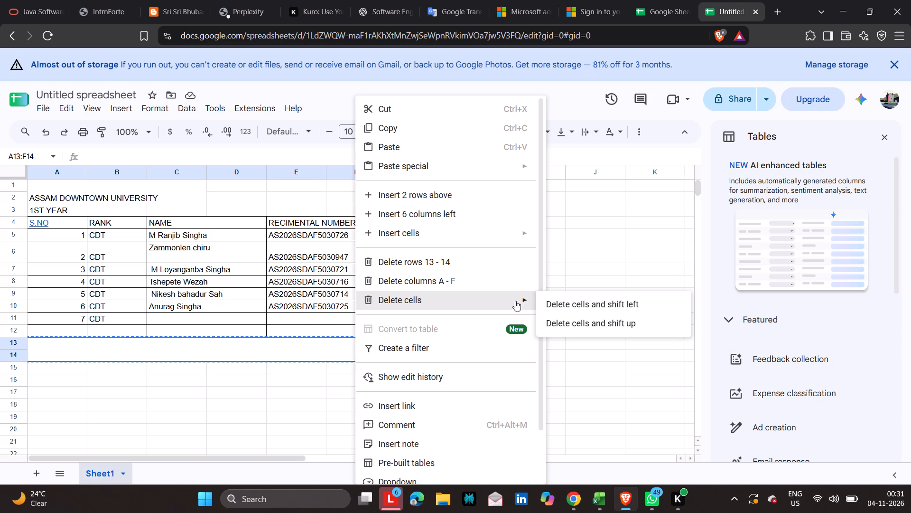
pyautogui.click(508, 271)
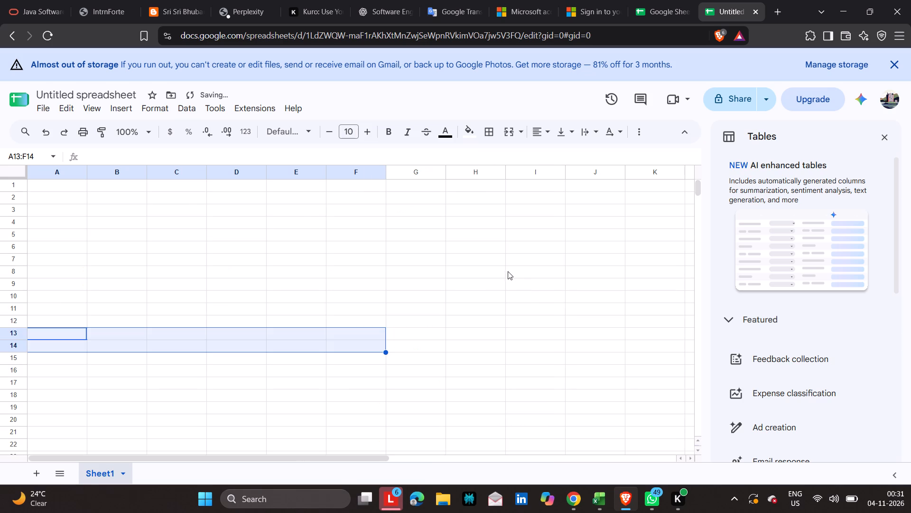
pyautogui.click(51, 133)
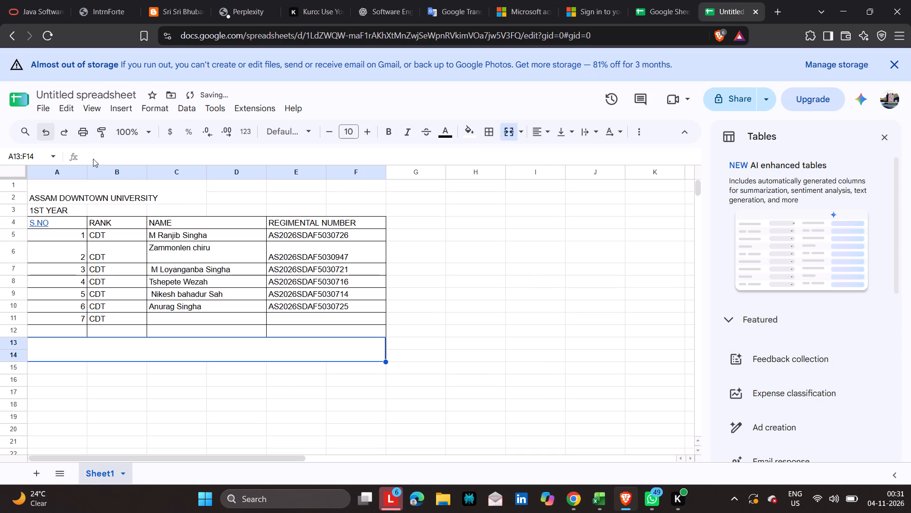
# Insert 2 rows above the merged block A13:F14.
pyautogui.rightClick(334, 351)
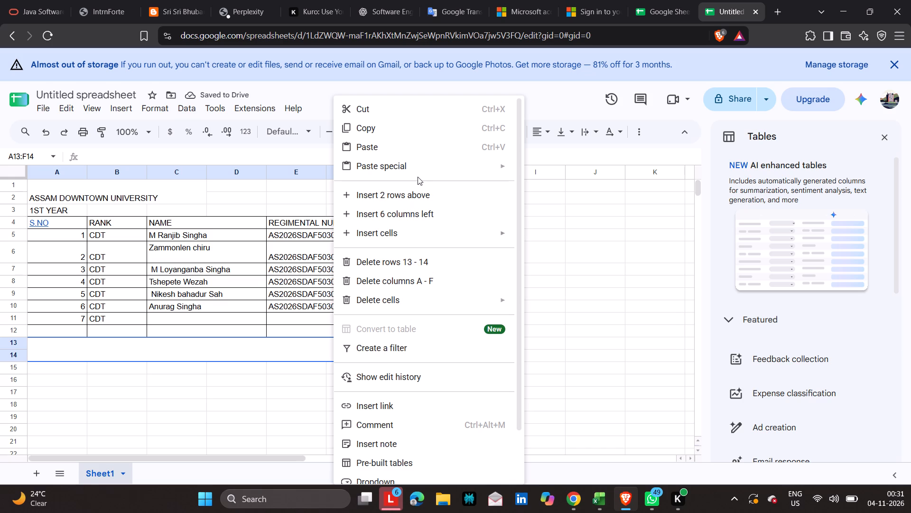
pyautogui.scroll(-2, 418, 177)
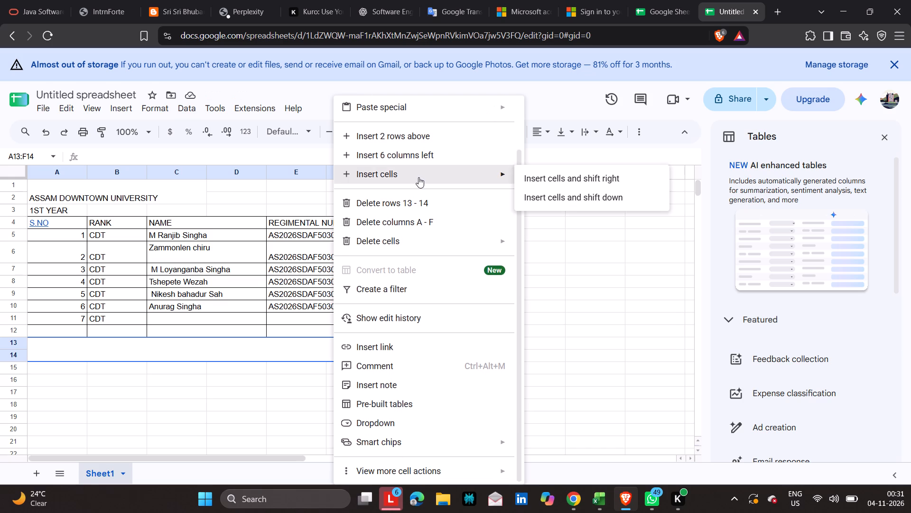
pyautogui.click(434, 135)
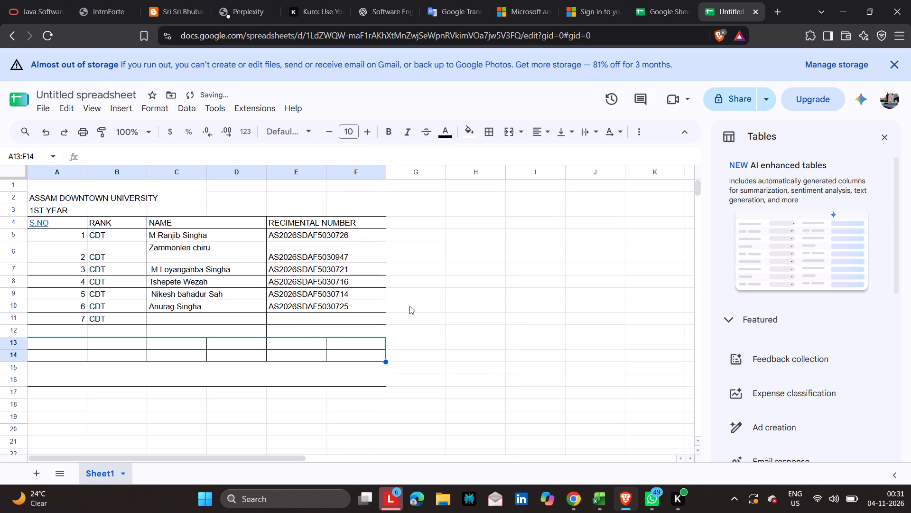
pyautogui.click(450, 355)
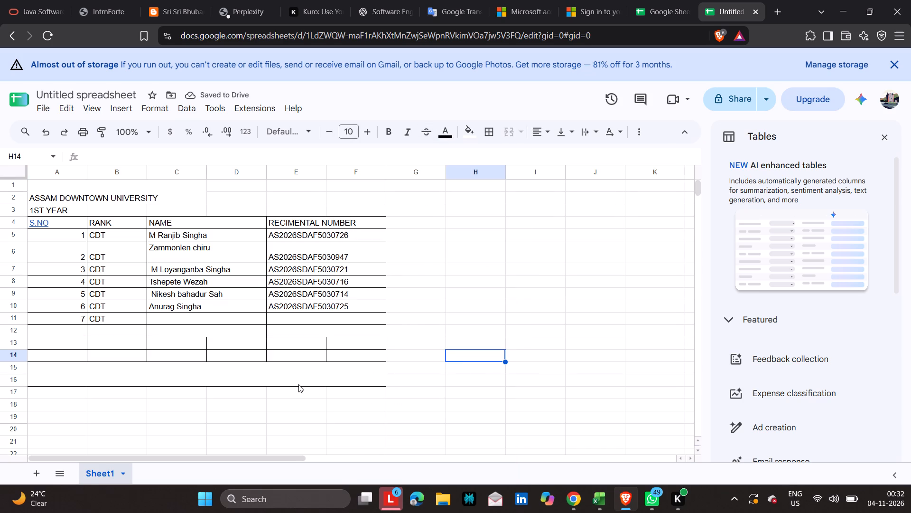
# Delete the merged block A15:F16 below the table and shift the cells up.
pyautogui.click(300, 380)
pyautogui.rightClick(300, 380)
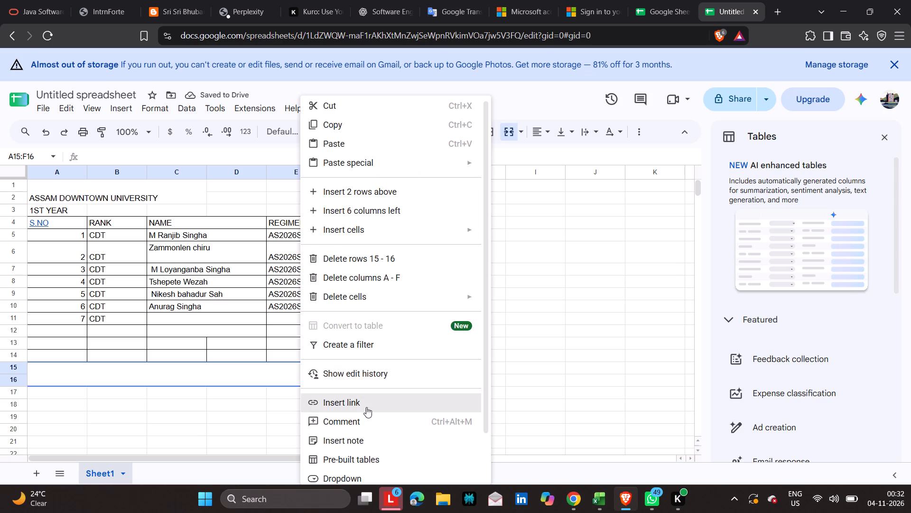
pyautogui.scroll(-5, 366, 407)
pyautogui.scroll(3, 366, 407)
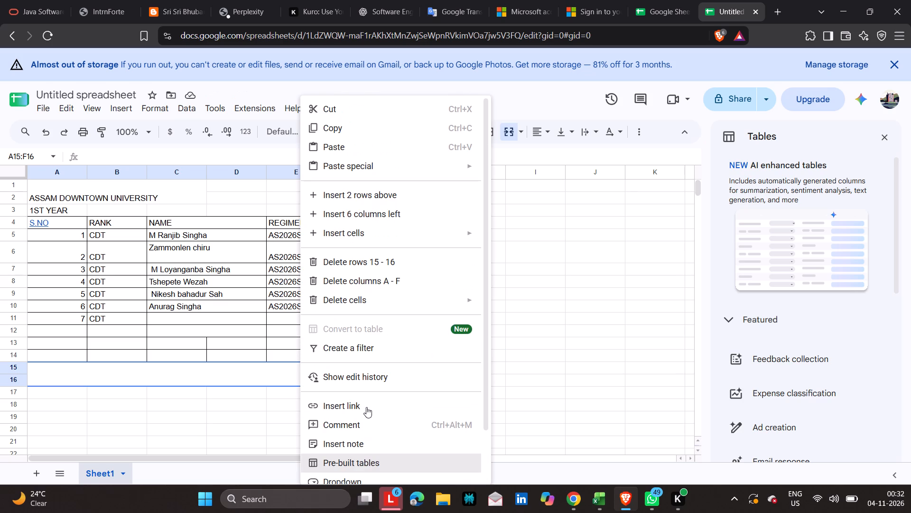
pyautogui.click(419, 304)
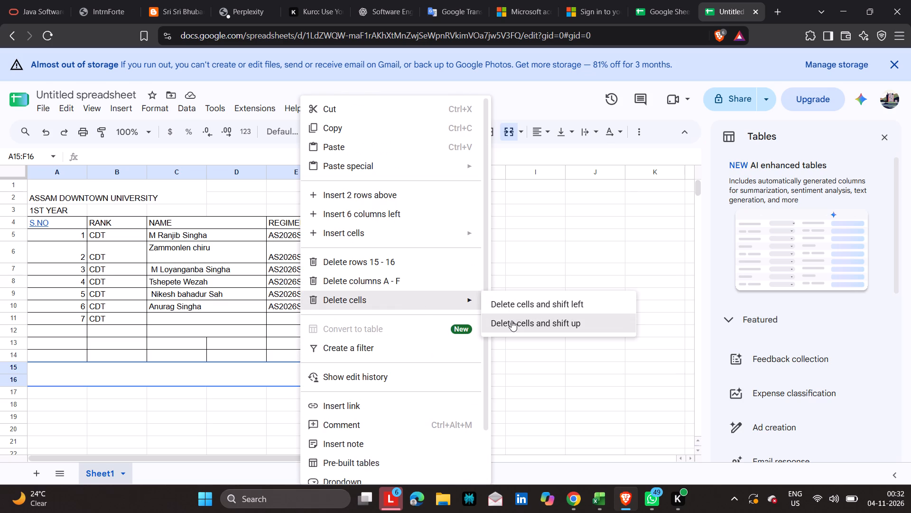
pyautogui.click(511, 321)
pyautogui.click(506, 356)
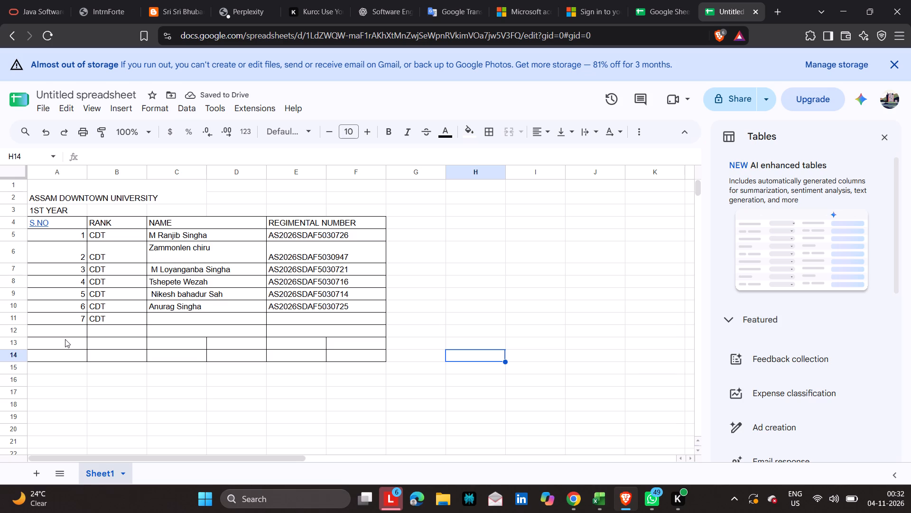
# Delete the empty bordered cells A12:F14 below the 1st year table and shift the cells up.
pyautogui.click(37, 341)
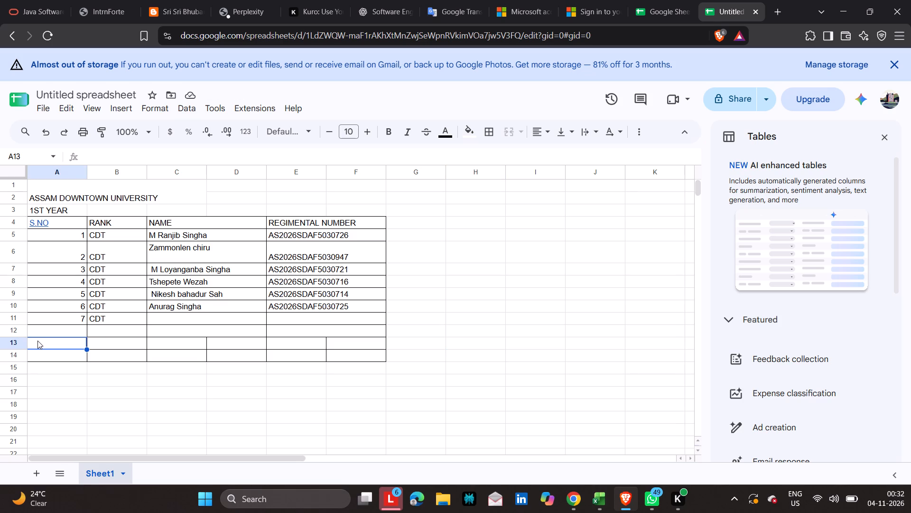
pyautogui.click(112, 339)
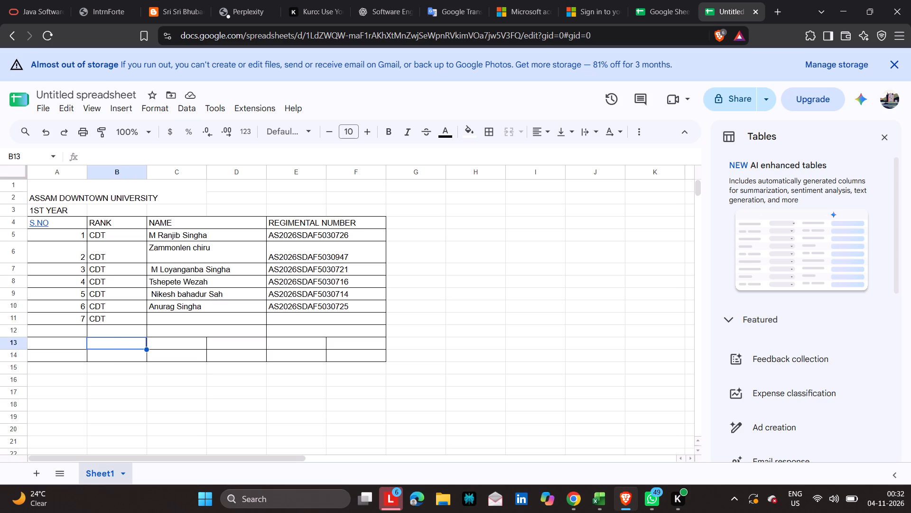
pyautogui.moveTo(41, 341); pyautogui.dragTo(297, 351)
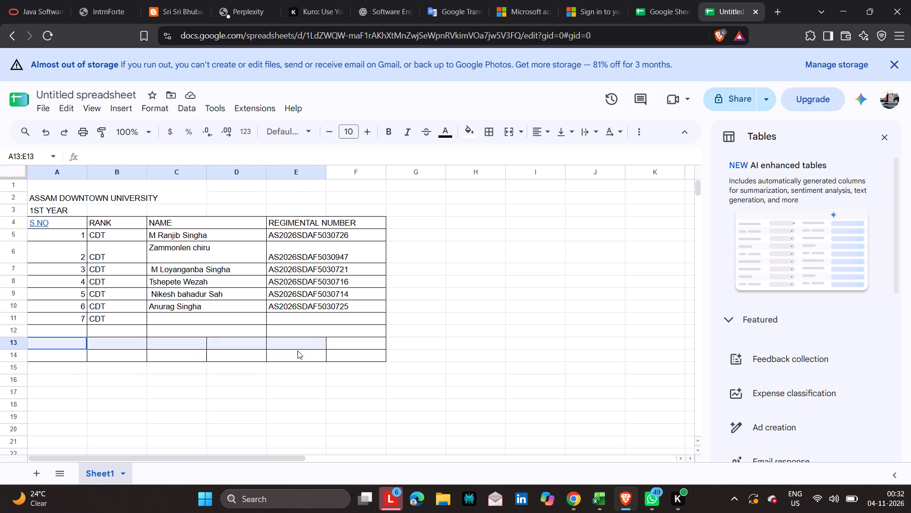
pyautogui.moveTo(297, 351); pyautogui.dragTo(357, 345)
pyautogui.click(355, 371)
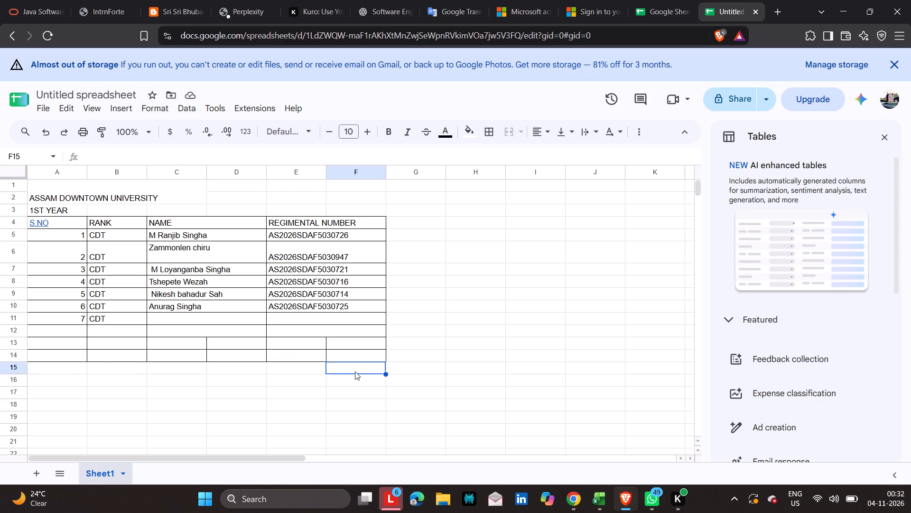
pyautogui.moveTo(52, 323); pyautogui.dragTo(88, 347)
pyautogui.click(87, 369)
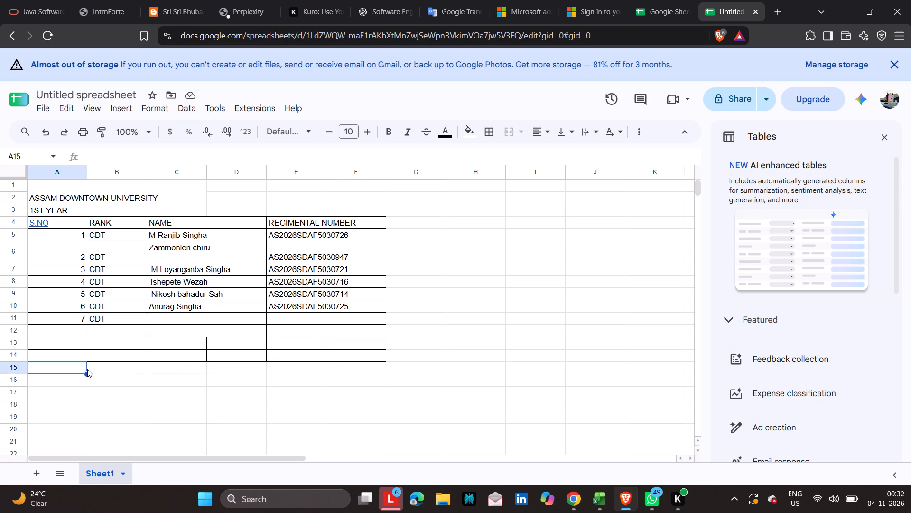
pyautogui.moveTo(62, 332); pyautogui.dragTo(367, 354)
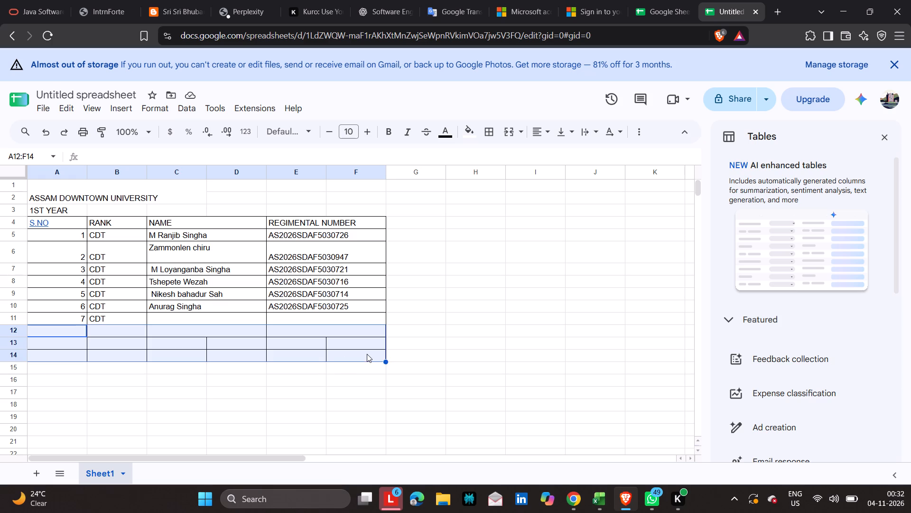
pyautogui.rightClick(367, 354)
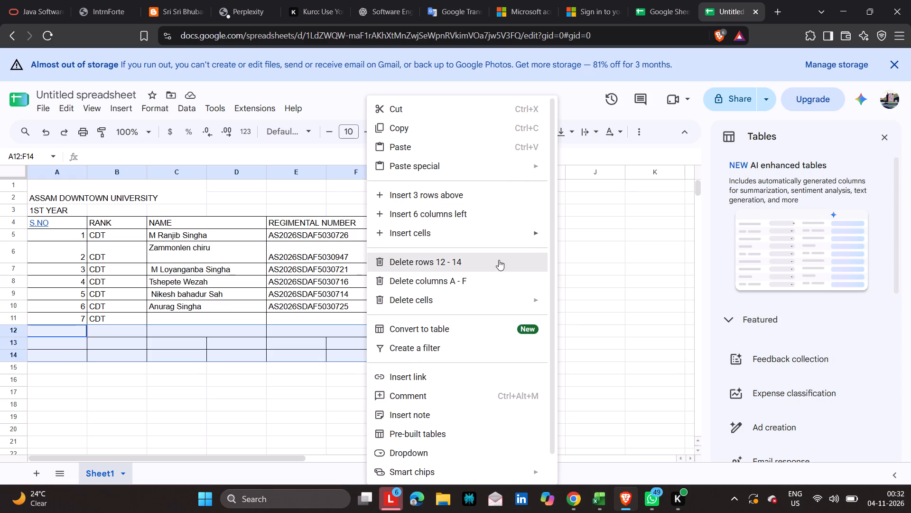
pyautogui.click(497, 299)
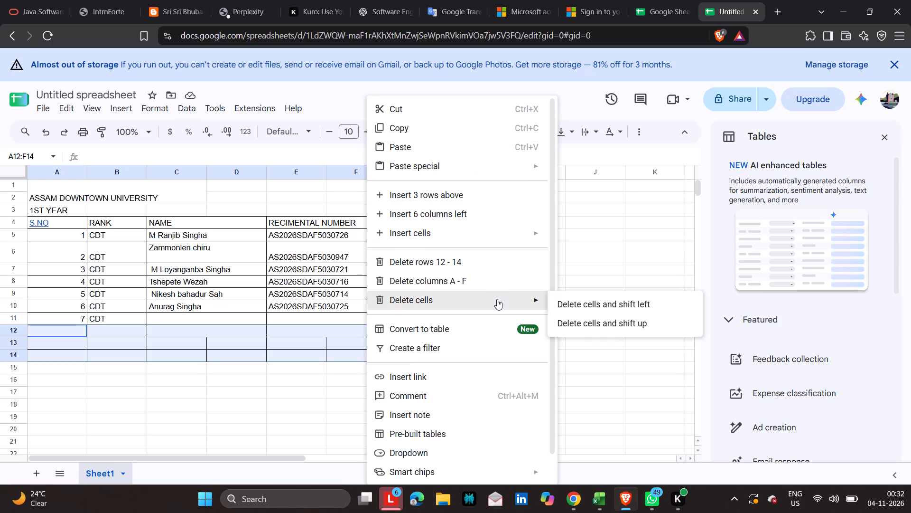
pyautogui.click(584, 322)
pyautogui.click(195, 393)
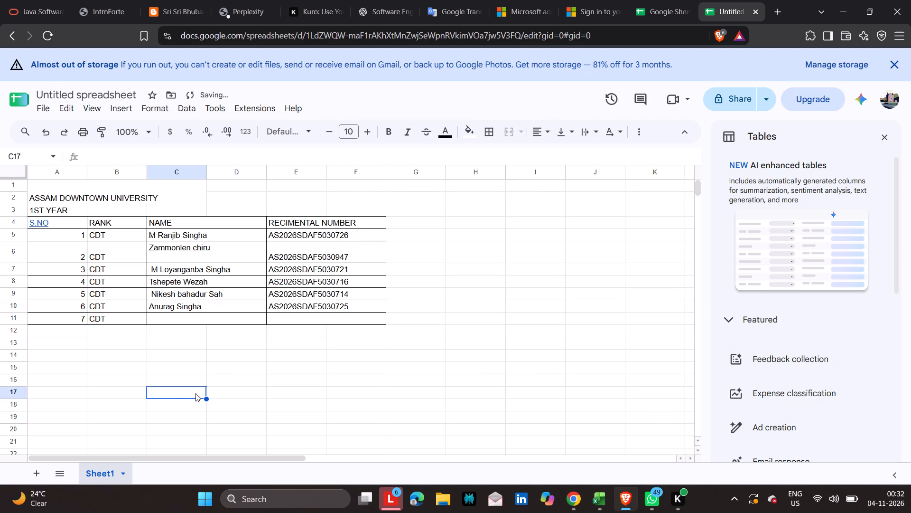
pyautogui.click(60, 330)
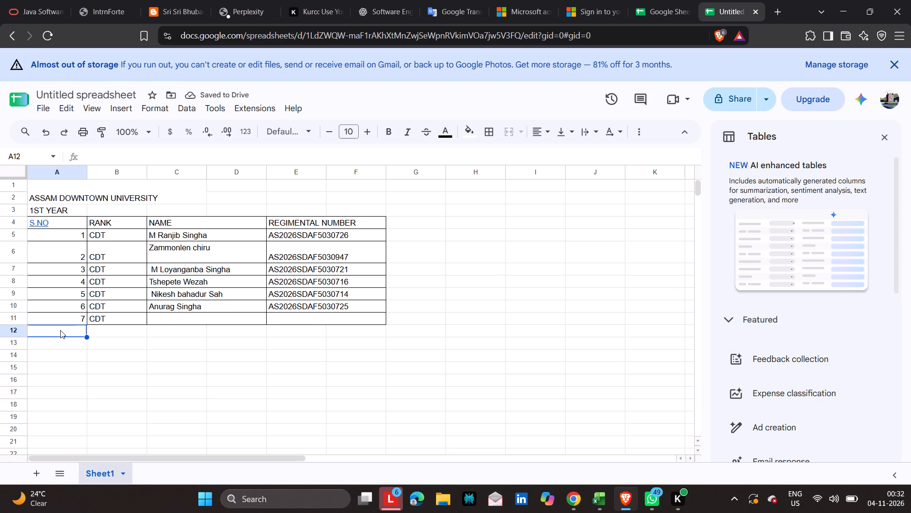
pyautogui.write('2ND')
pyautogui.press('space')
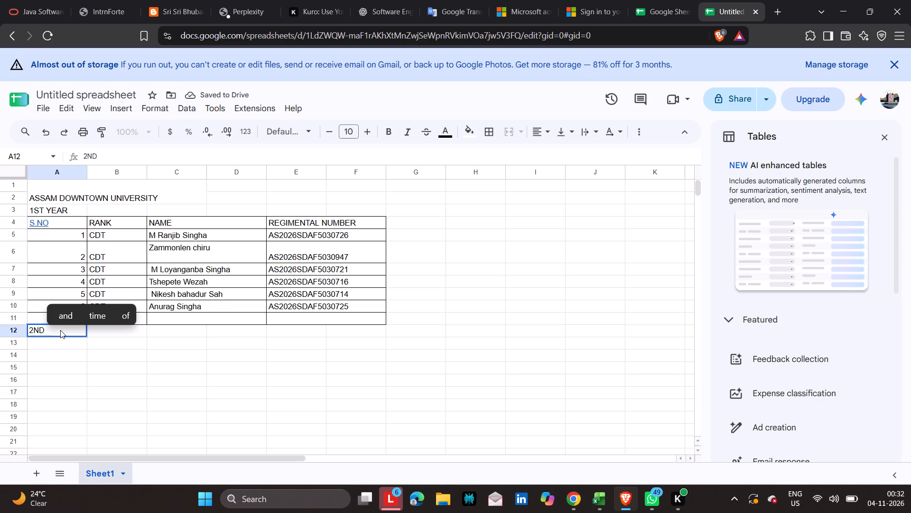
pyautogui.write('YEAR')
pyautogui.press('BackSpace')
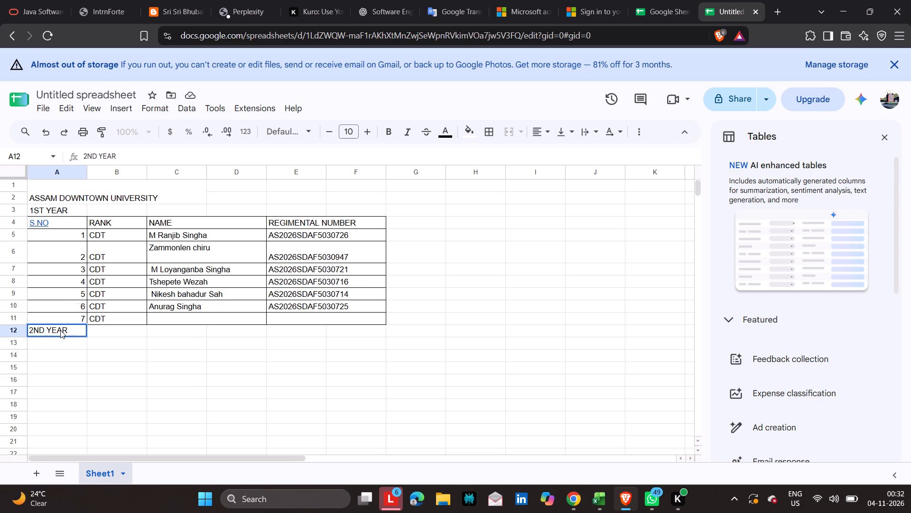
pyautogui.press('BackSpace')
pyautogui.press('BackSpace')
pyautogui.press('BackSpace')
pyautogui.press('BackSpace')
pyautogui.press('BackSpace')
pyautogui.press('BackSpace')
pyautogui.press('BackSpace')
# Enter the heading 2ND YEAR in cell A13, leaving one blank row below the 1st year table.
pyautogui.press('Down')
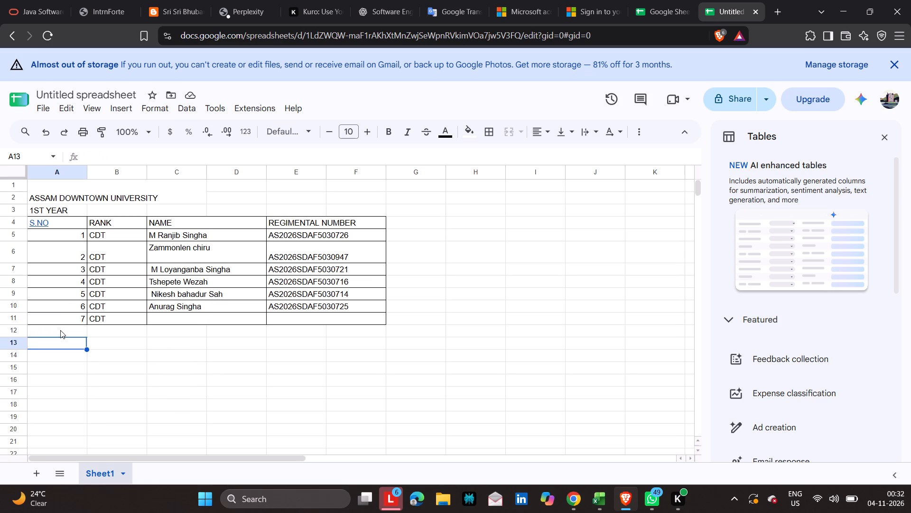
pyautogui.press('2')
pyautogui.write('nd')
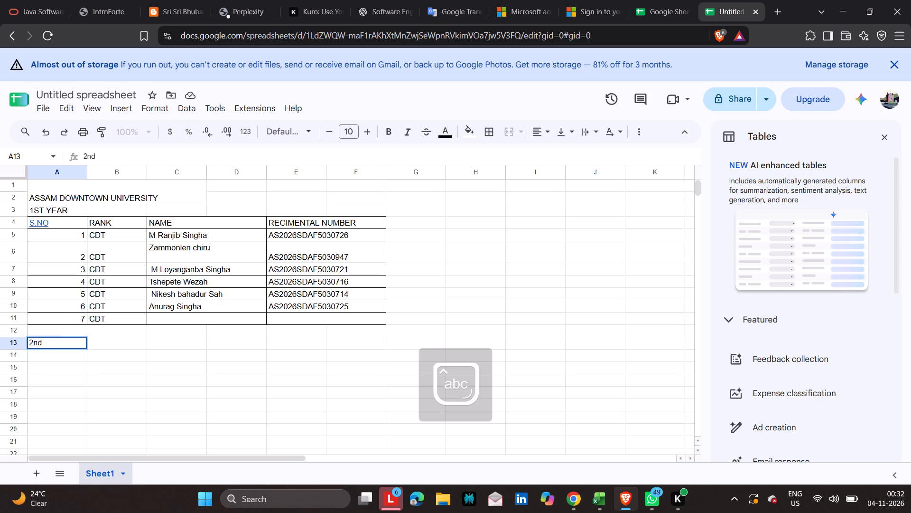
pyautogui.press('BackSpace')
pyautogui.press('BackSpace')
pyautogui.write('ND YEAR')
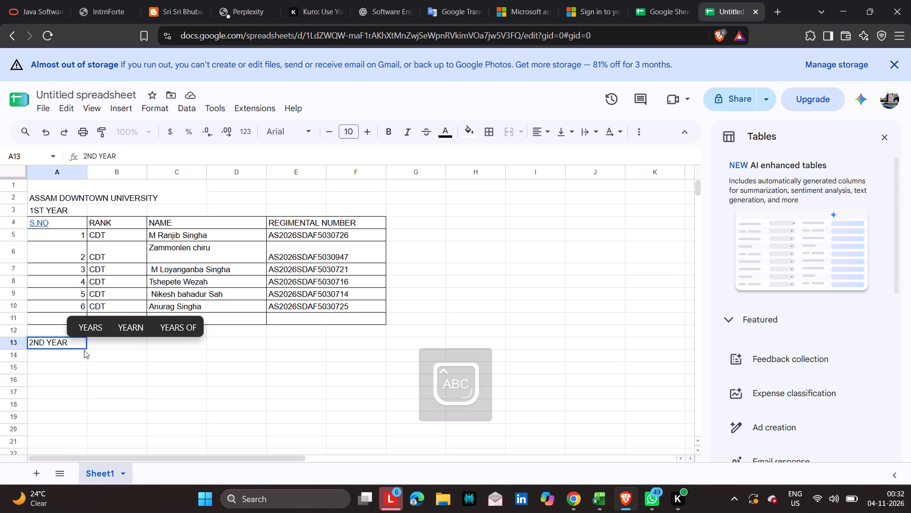
pyautogui.click(78, 356)
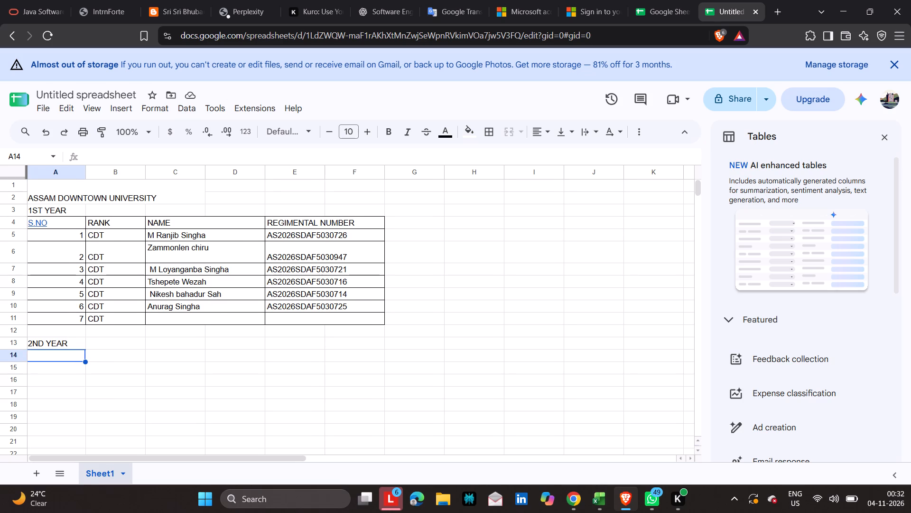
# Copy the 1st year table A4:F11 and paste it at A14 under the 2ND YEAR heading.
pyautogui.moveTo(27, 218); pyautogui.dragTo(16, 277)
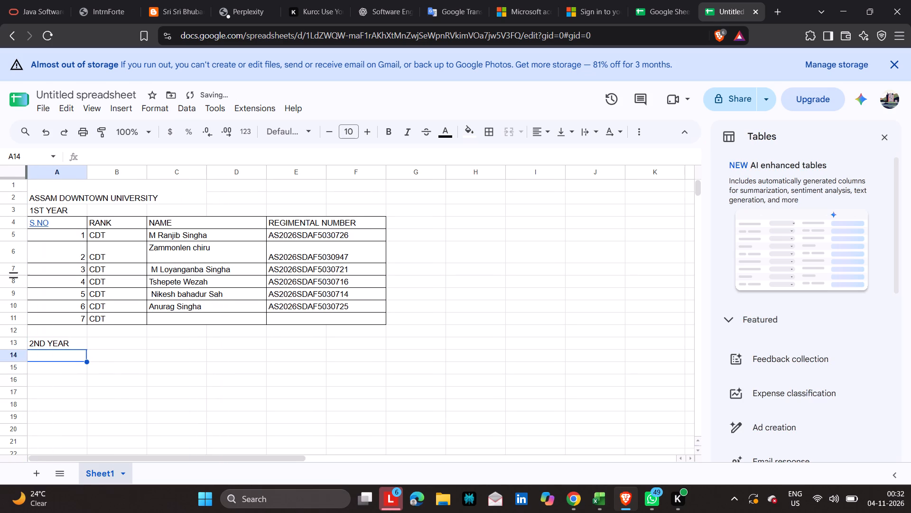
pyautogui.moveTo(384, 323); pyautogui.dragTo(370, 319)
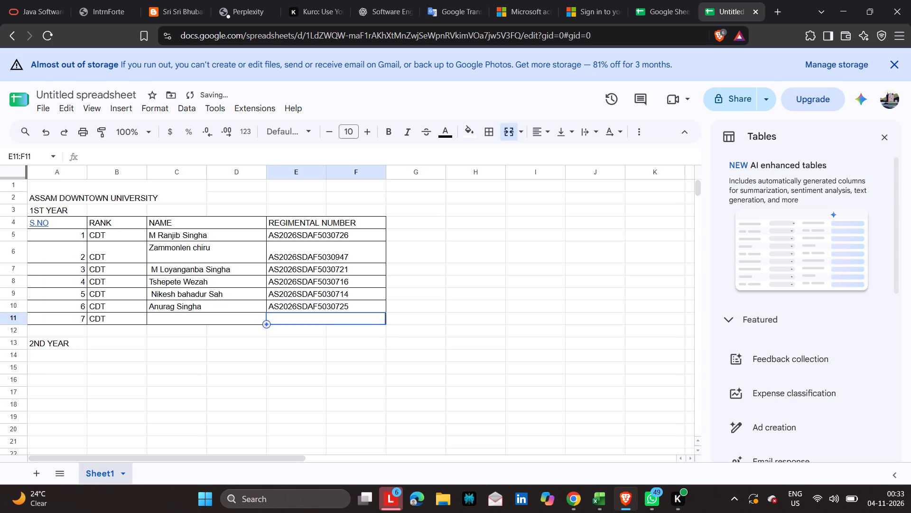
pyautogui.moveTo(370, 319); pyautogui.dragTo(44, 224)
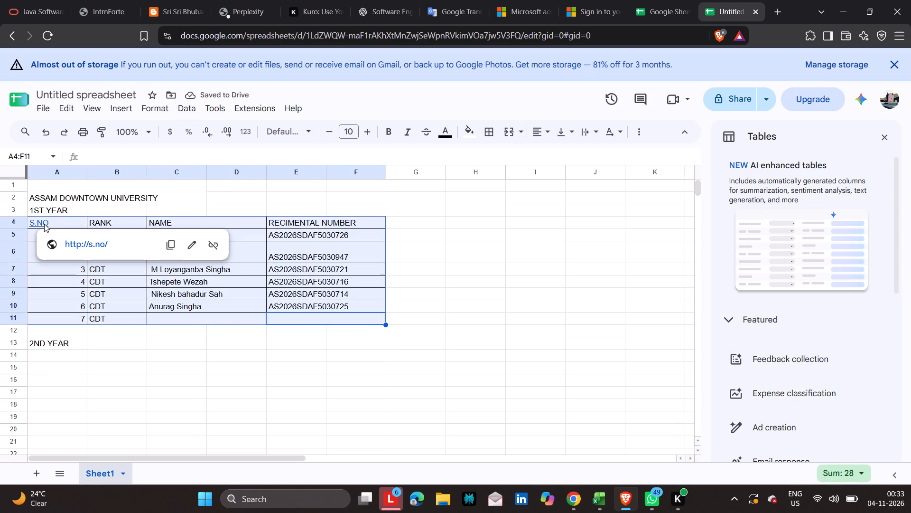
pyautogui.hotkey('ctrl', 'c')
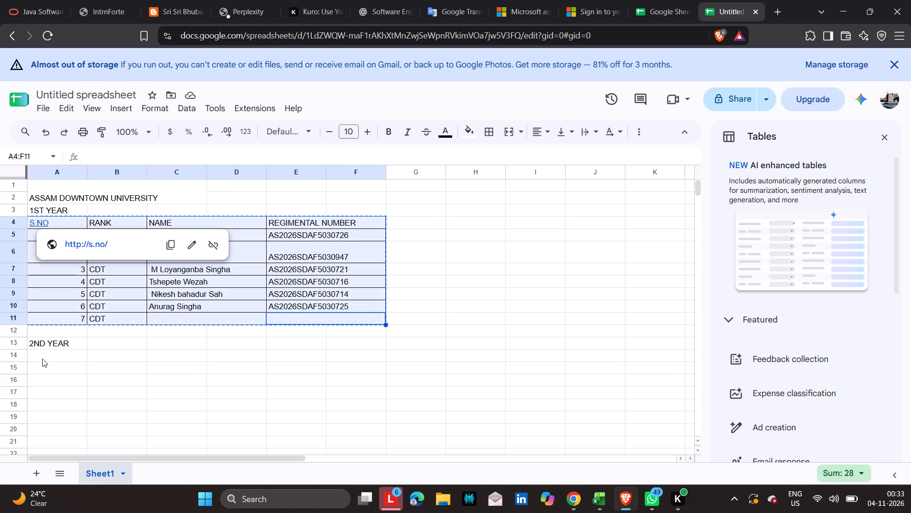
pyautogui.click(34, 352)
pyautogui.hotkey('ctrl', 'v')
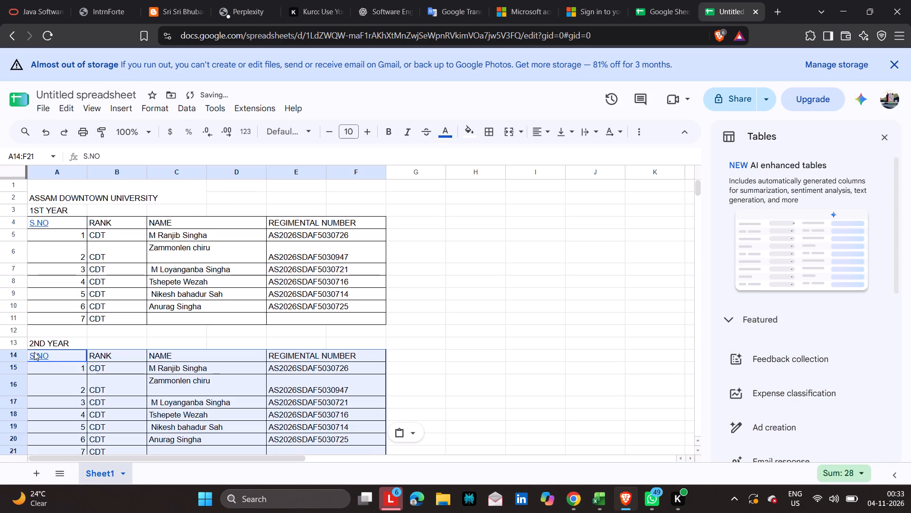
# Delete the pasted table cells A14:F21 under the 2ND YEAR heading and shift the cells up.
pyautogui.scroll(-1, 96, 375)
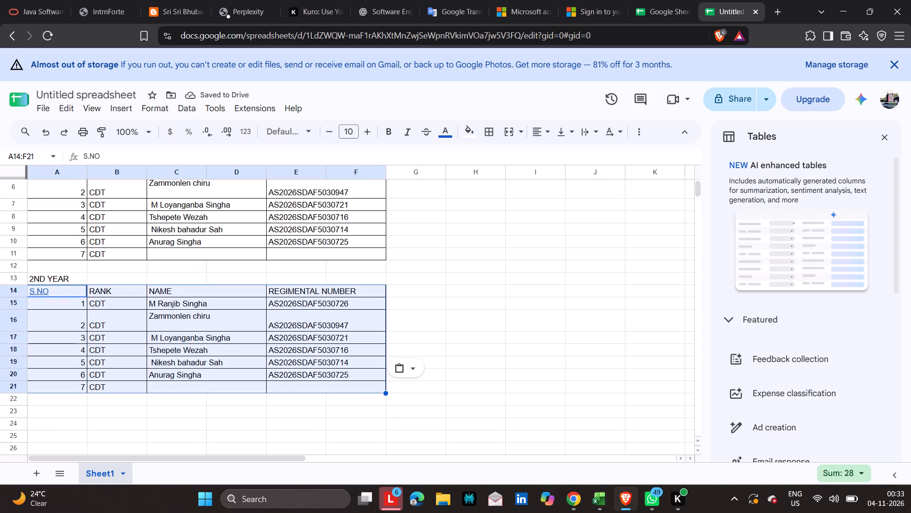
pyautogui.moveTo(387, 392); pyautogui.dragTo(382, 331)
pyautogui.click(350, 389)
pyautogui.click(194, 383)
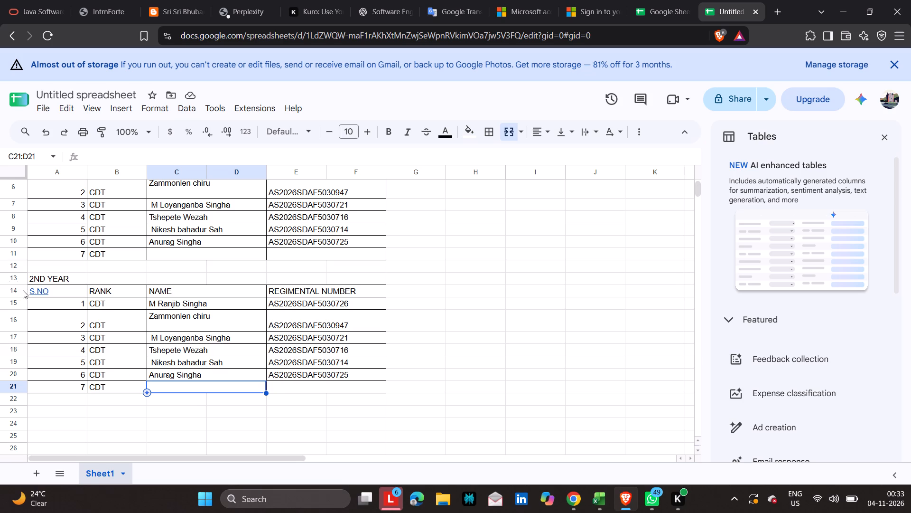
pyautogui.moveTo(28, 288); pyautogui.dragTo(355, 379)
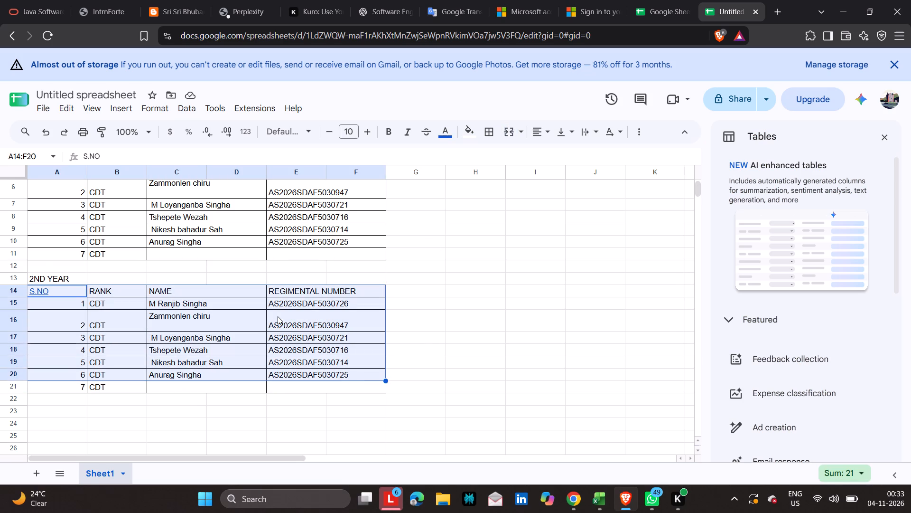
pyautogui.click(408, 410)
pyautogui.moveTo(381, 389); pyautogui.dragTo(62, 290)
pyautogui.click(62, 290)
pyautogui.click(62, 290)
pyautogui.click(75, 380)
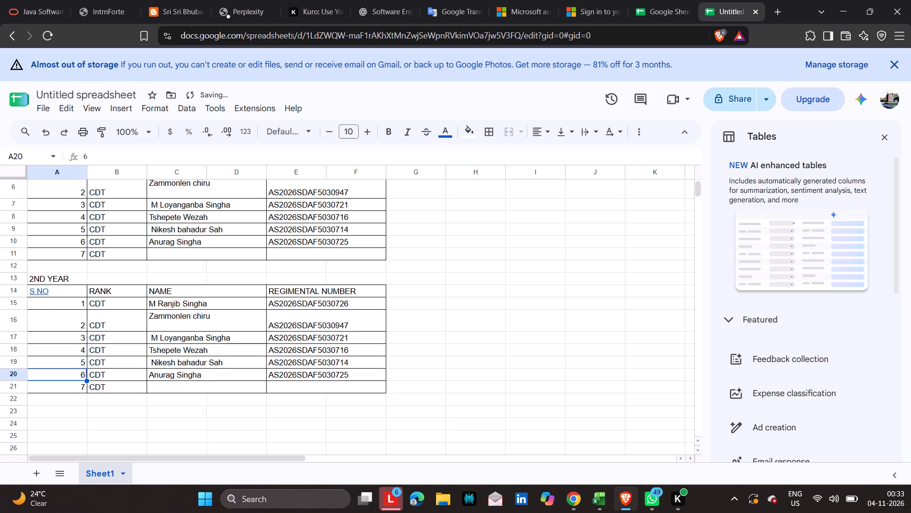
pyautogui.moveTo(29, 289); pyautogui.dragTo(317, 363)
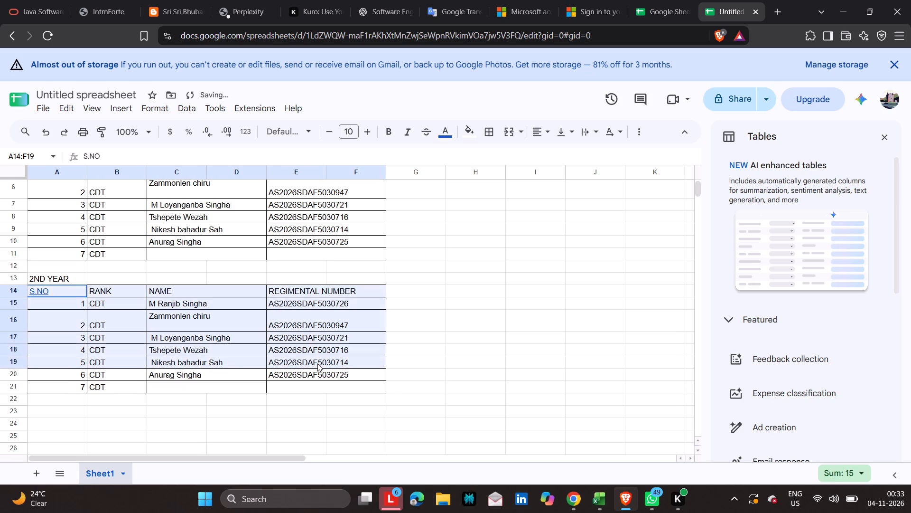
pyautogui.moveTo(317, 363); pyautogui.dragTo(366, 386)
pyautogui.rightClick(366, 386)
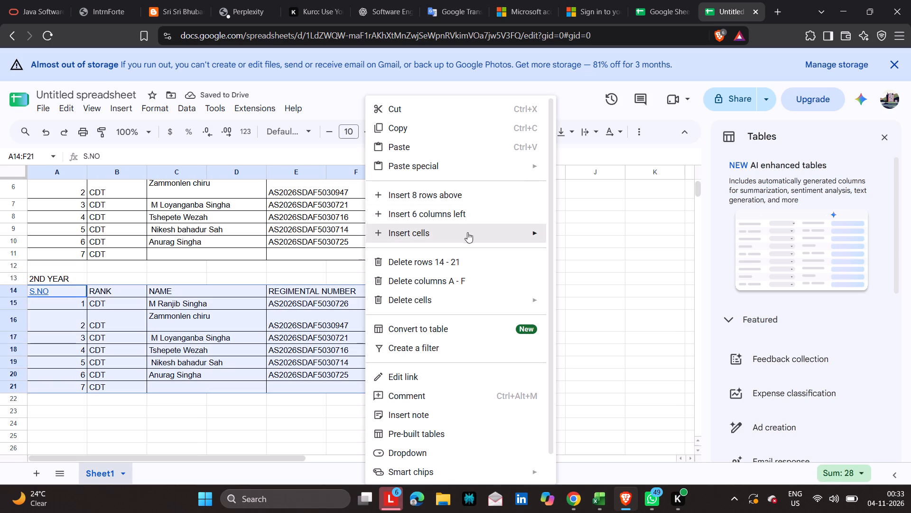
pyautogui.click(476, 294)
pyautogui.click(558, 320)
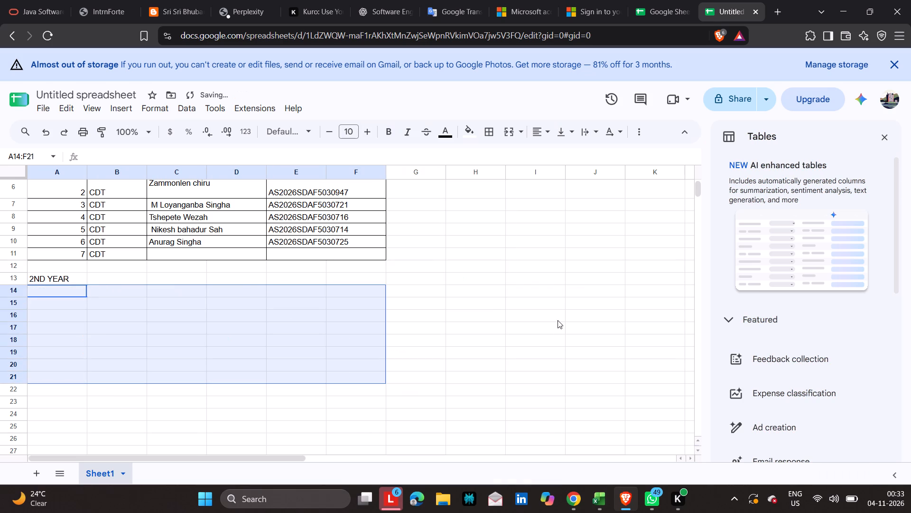
# Enter the column headers S.NO, RANK and NAME in cells A14 to C14 under the 2ND YEAR heading.
pyautogui.click(50, 287)
pyautogui.scroll(2, 51, 291)
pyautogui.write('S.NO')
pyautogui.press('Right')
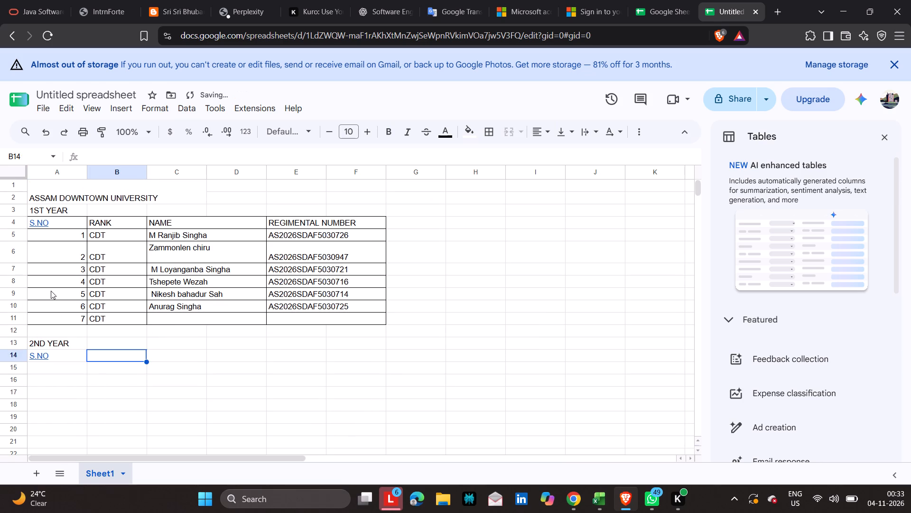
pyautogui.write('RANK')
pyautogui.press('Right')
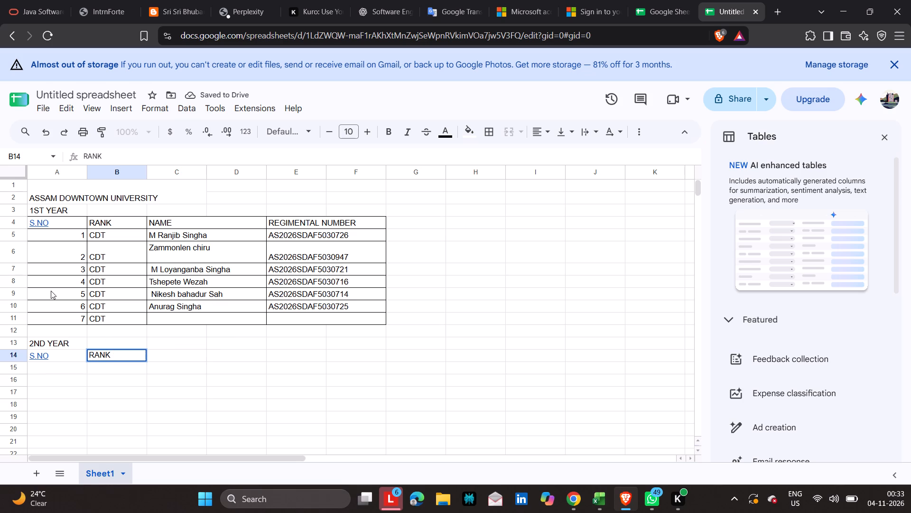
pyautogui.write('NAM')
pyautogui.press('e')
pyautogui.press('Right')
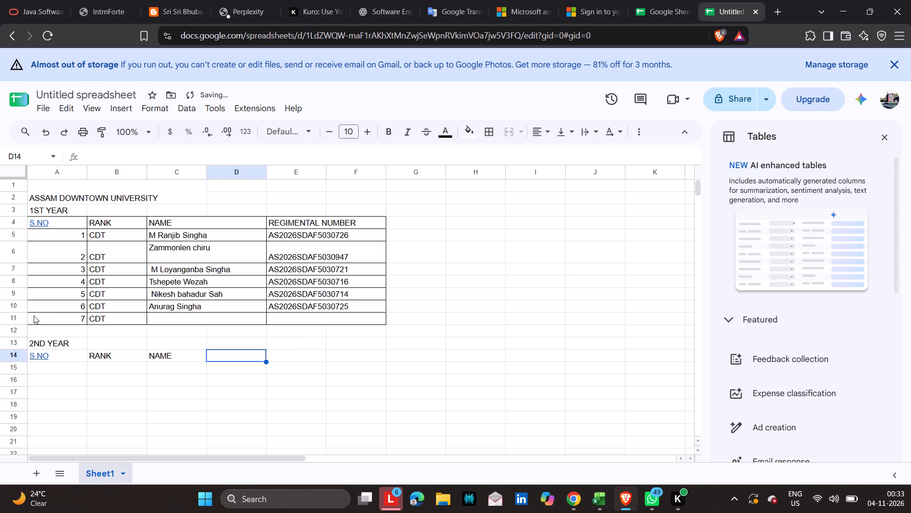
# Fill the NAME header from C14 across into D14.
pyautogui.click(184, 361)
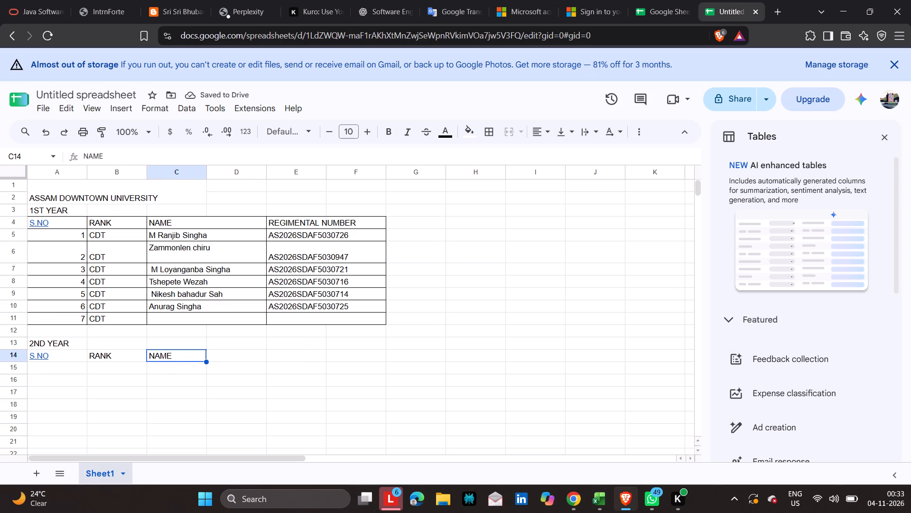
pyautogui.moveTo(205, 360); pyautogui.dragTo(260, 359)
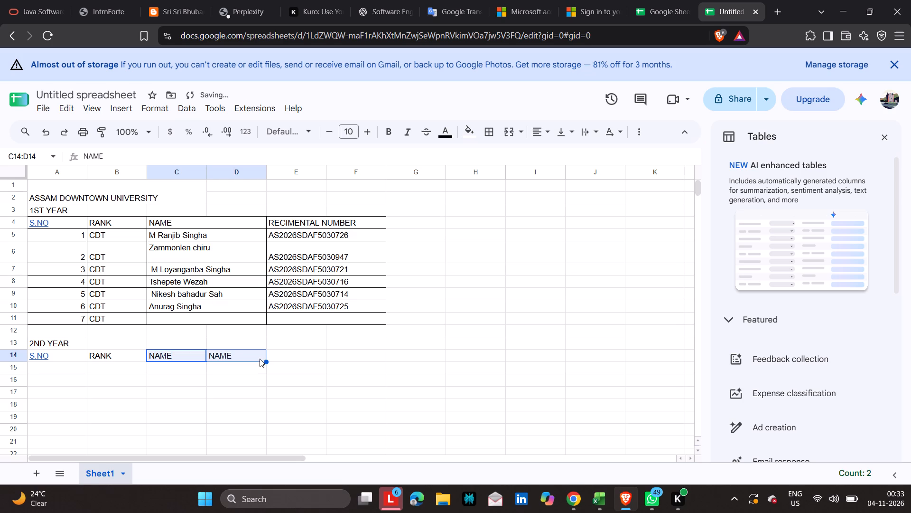
# Paste the copied 1st year table over the selection starting at C14.
pyautogui.hotkey('ctrl', 'v')
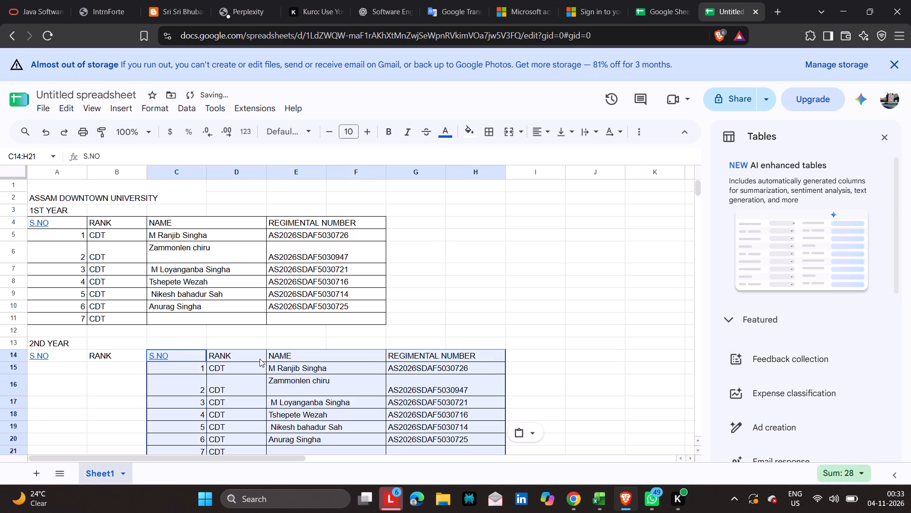
# Clear the table pasted at C14:H21, then undo both the clearing and the paste.
pyautogui.press('BackSpace')
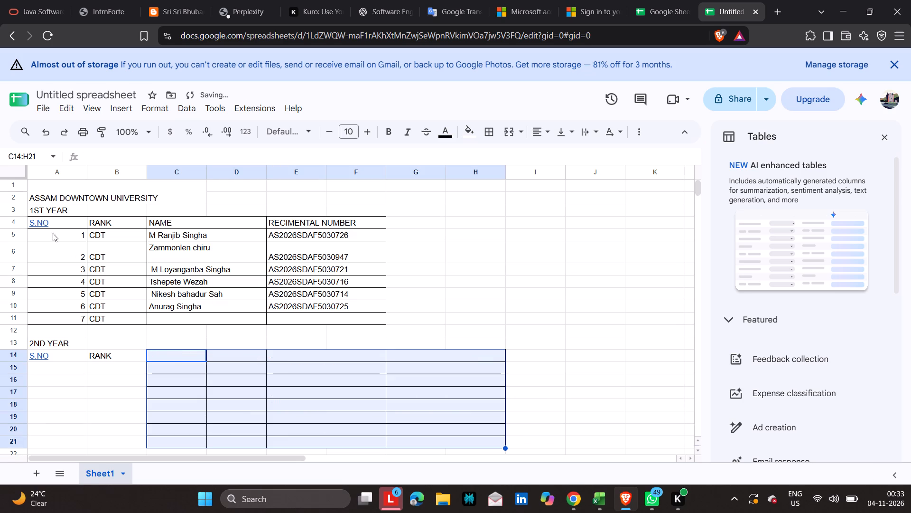
pyautogui.click(46, 138)
pyautogui.click(43, 138)
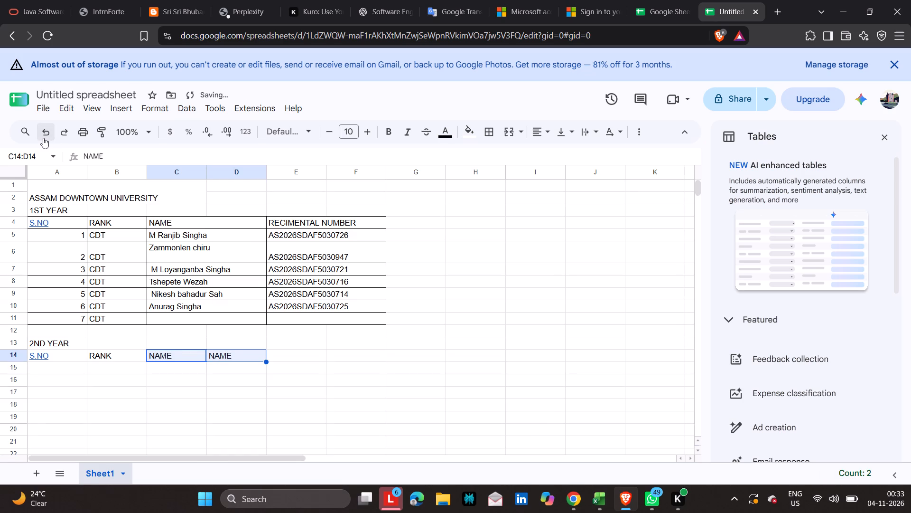
# Clear the duplicate NAME from D14 and merge C14:D14 into a single NAME header cell.
pyautogui.click(249, 366)
pyautogui.click(247, 359)
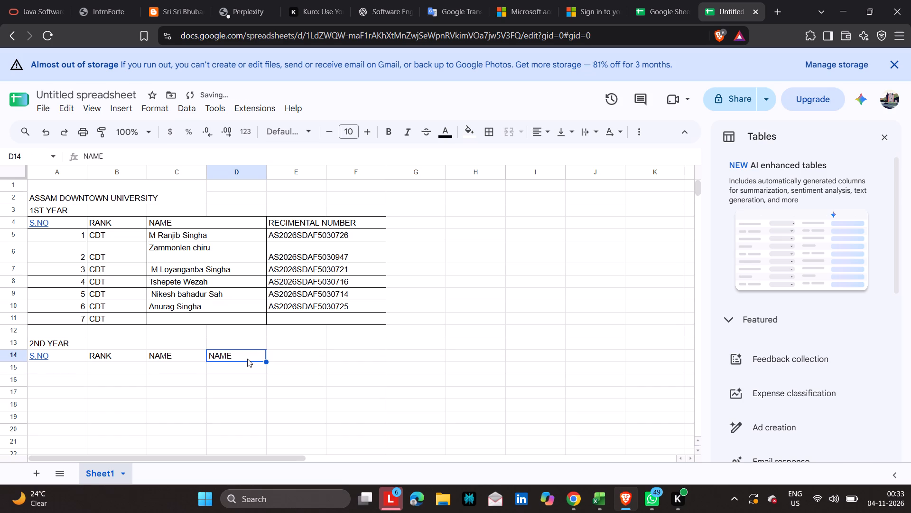
pyautogui.press('BackSpace')
pyautogui.moveTo(190, 353); pyautogui.dragTo(237, 355)
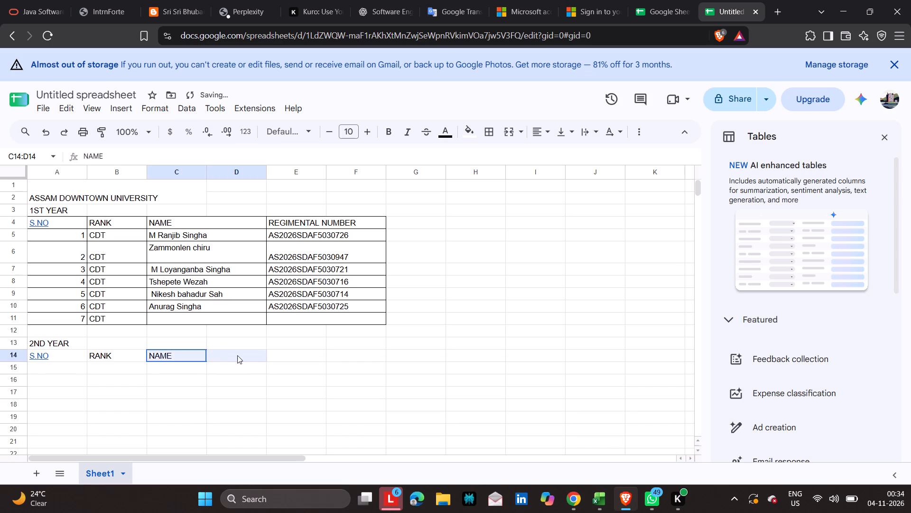
pyautogui.moveTo(237, 355); pyautogui.dragTo(253, 356)
pyautogui.click(502, 134)
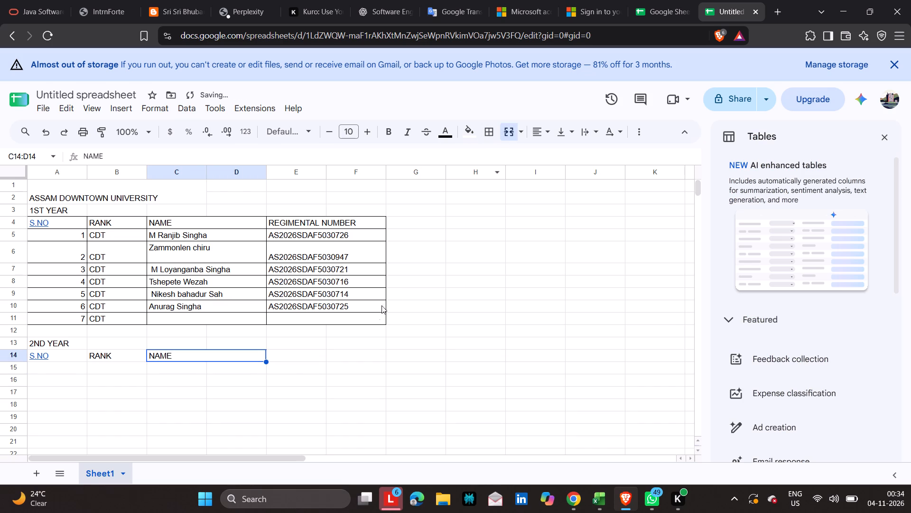
# Merge cells E14:F14 and enter the header REGIMENTAL NUMBER in the merged cell.
pyautogui.moveTo(285, 351); pyautogui.dragTo(387, 351)
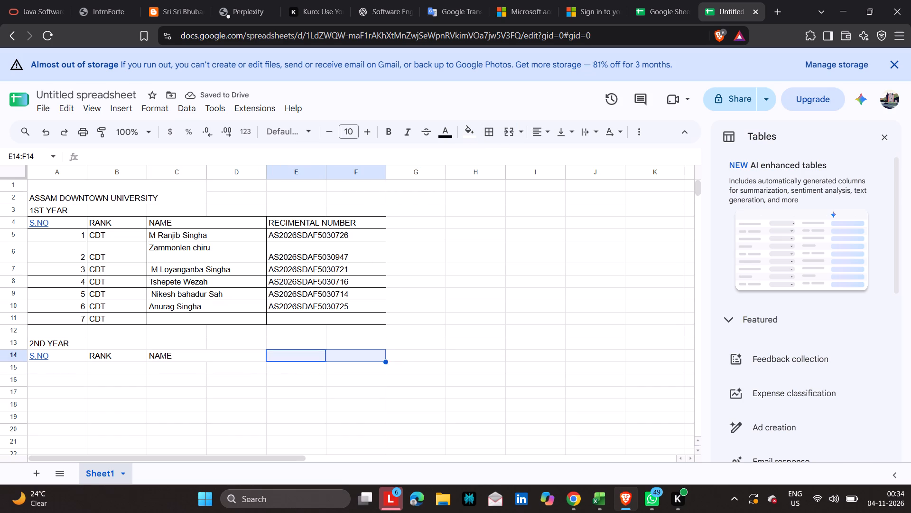
pyautogui.click(508, 133)
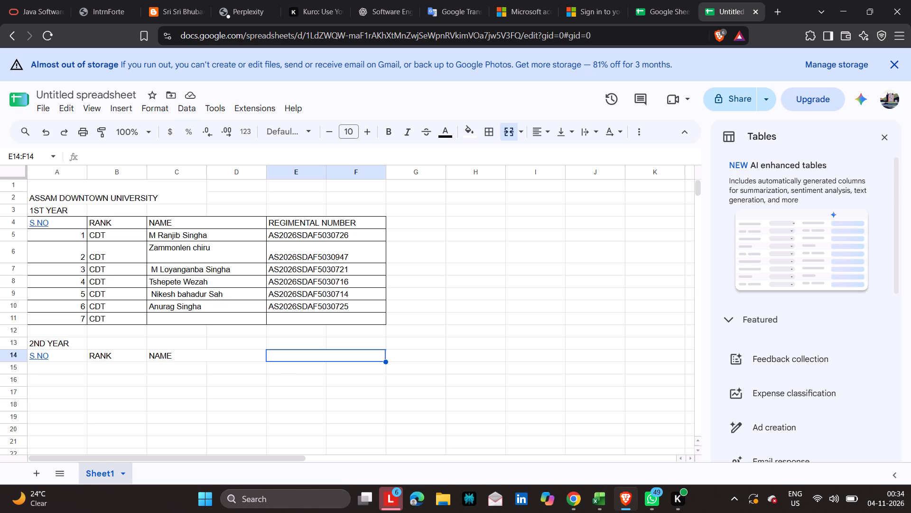
pyautogui.click(299, 356)
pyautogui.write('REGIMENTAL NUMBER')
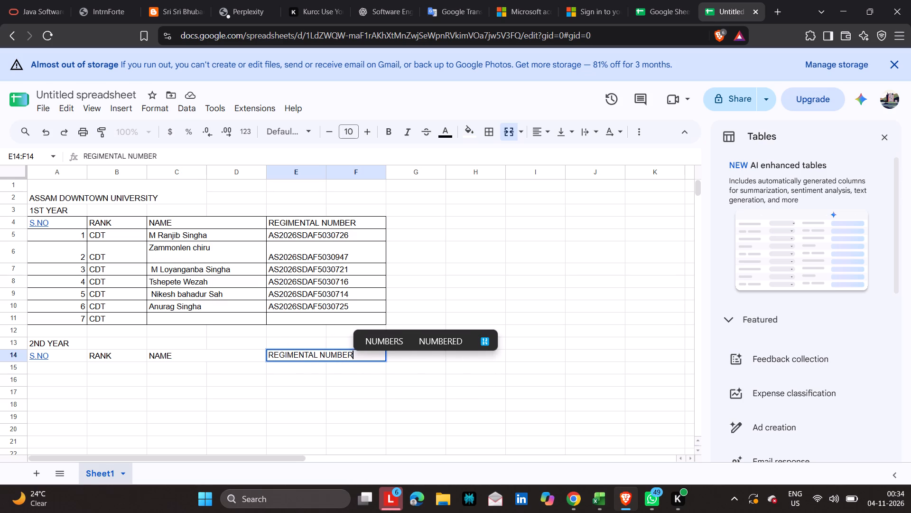
# Centre-align the NAME and REGIMENTAL NUMBER headers in row 14 of the 2ND YEAR table.
pyautogui.click(198, 356)
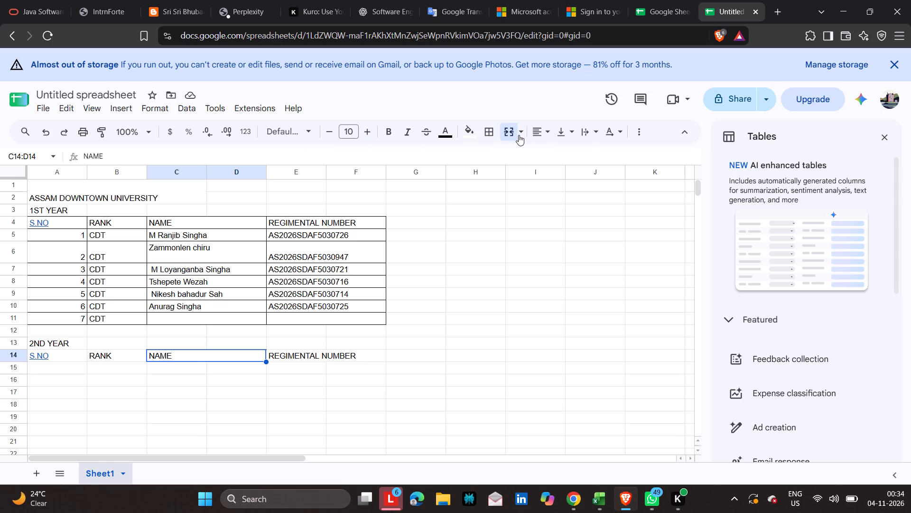
pyautogui.click(530, 133)
pyautogui.click(558, 154)
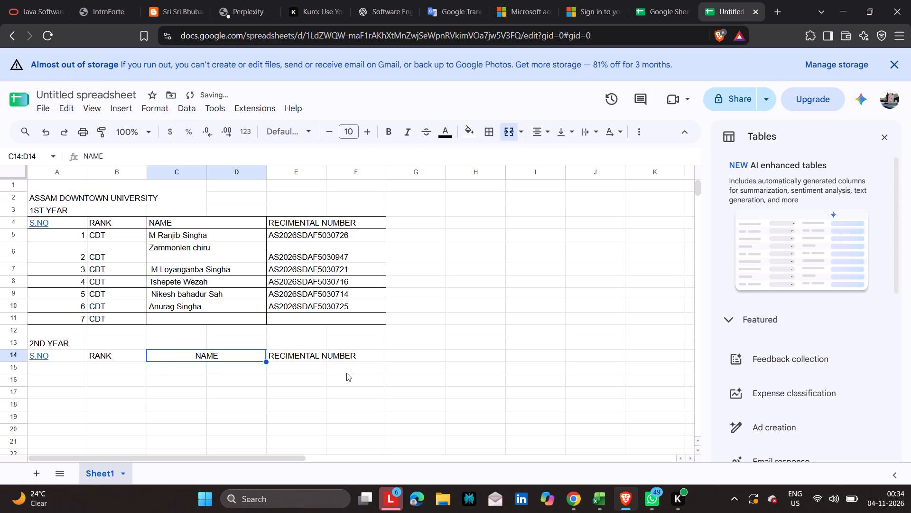
pyautogui.click(352, 351)
pyautogui.click(352, 353)
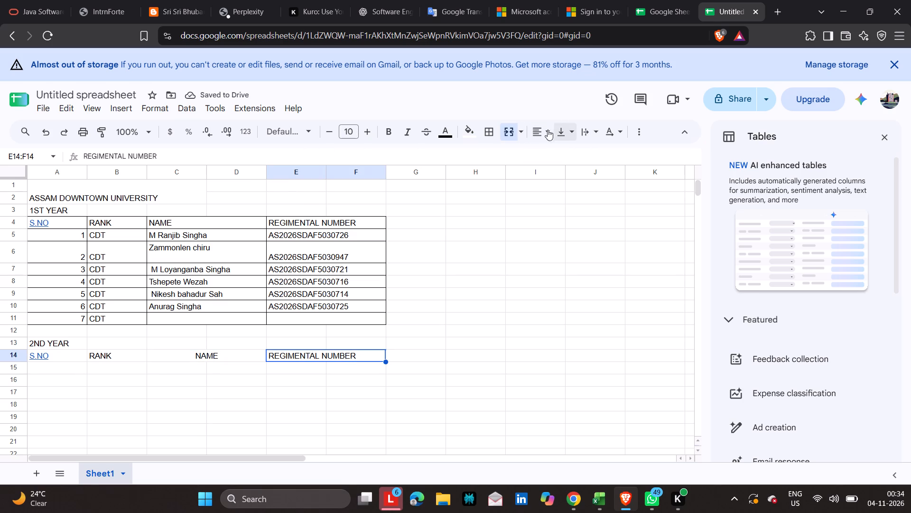
pyautogui.click(540, 136)
pyautogui.click(553, 157)
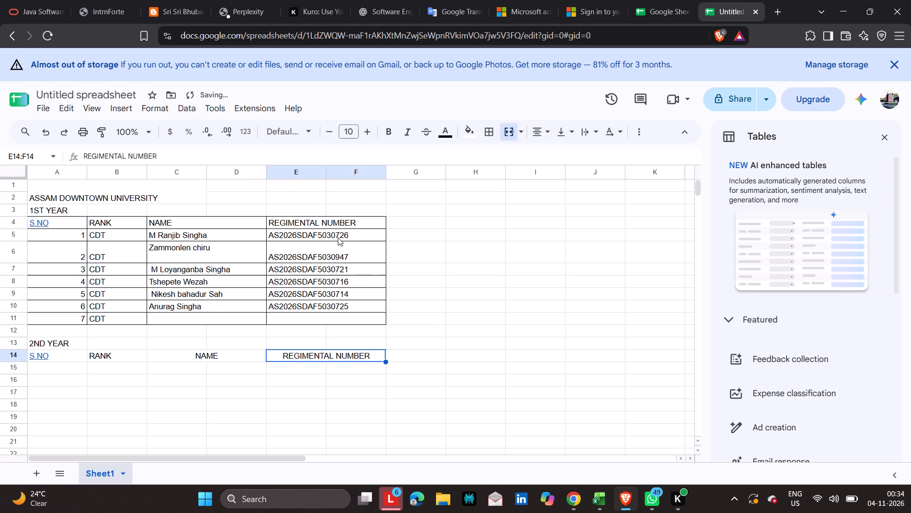
# Centre-align the REGIMENTAL NUMBER, NAME, RANK and S.NO headers in row 4 of the 1ST YEAR table.
pyautogui.click(341, 223)
pyautogui.click(541, 129)
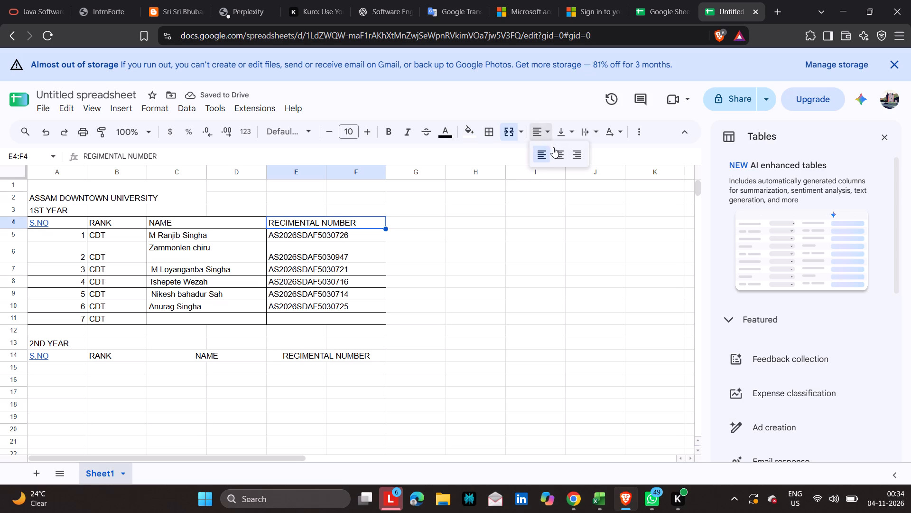
pyautogui.click(555, 150)
pyautogui.click(205, 221)
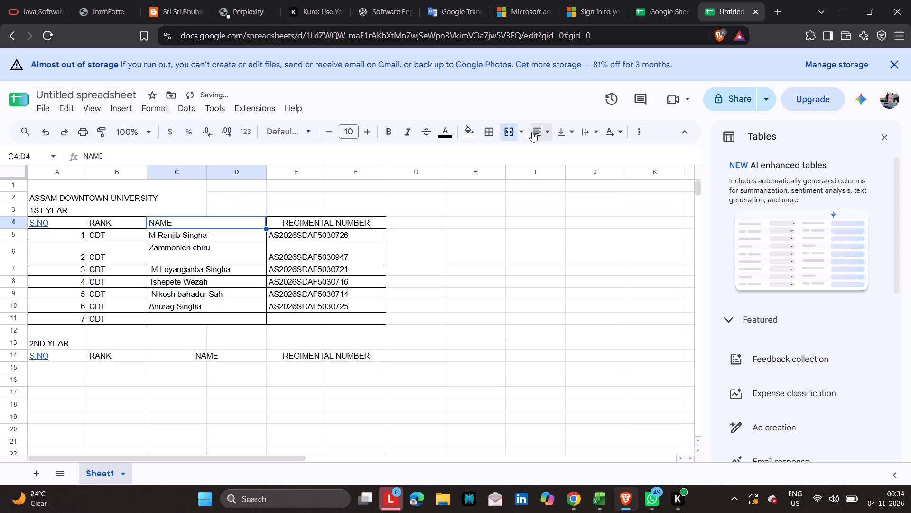
pyautogui.click(532, 132)
pyautogui.click(560, 157)
pyautogui.click(129, 225)
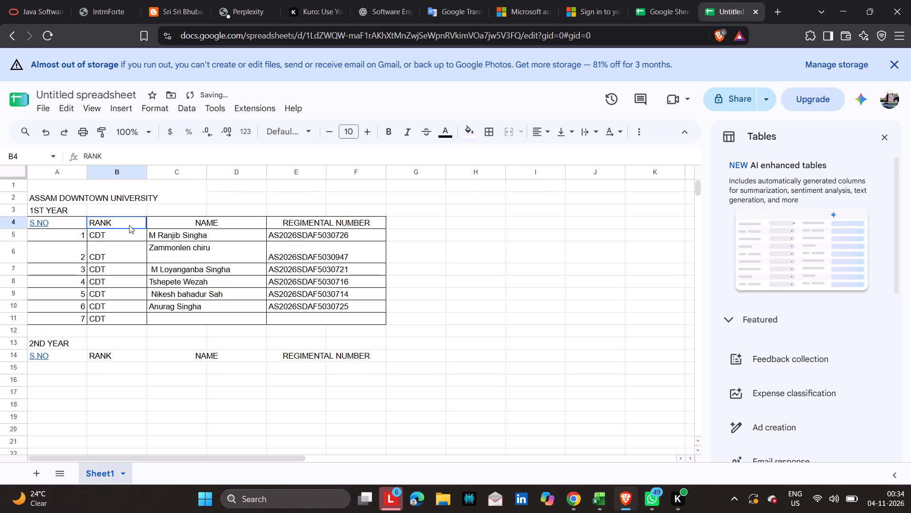
pyautogui.click(534, 131)
pyautogui.click(552, 151)
pyautogui.click(64, 222)
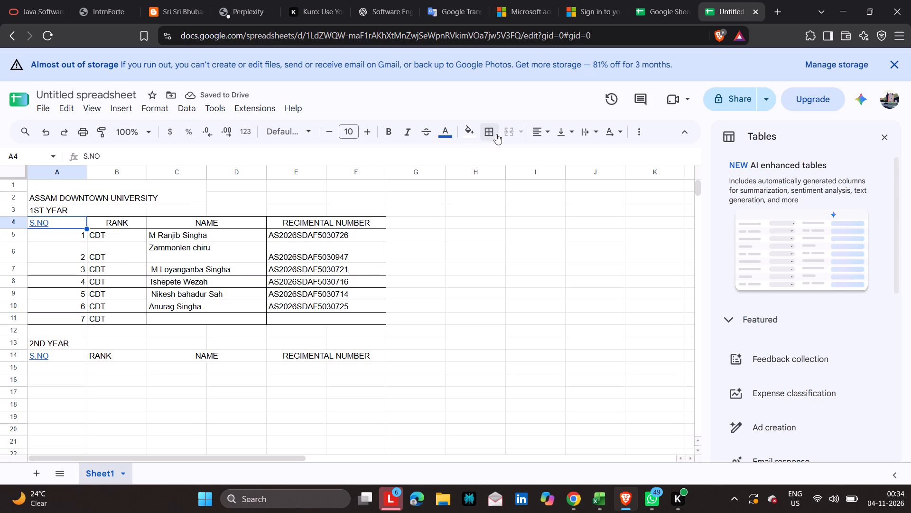
pyautogui.click(538, 135)
pyautogui.click(552, 152)
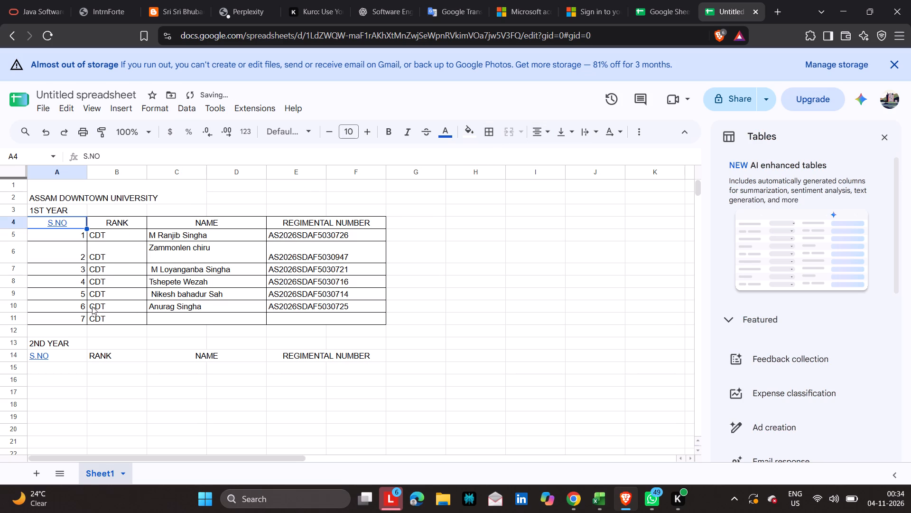
# Centre-align all the cadet entries of the 1ST YEAR table in A5:F11.
pyautogui.click(78, 236)
pyautogui.moveTo(51, 237); pyautogui.dragTo(55, 241)
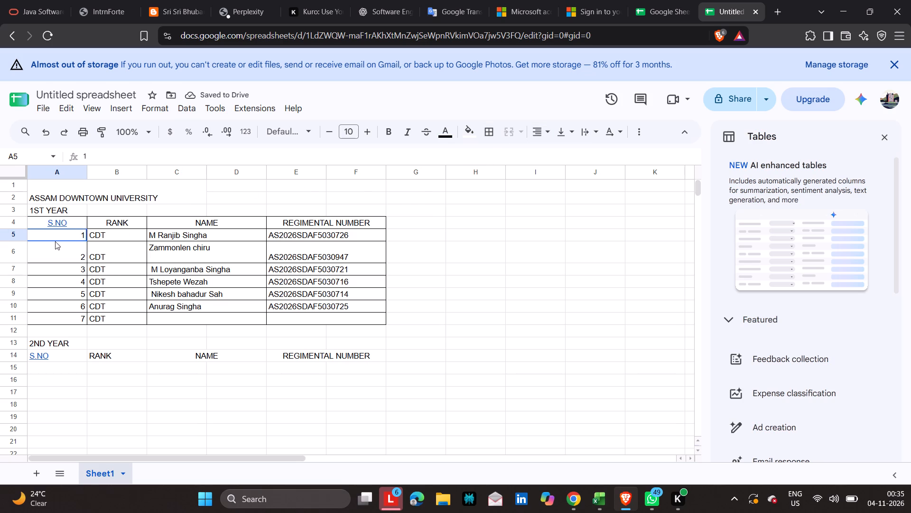
pyautogui.moveTo(55, 241); pyautogui.dragTo(378, 319)
pyautogui.click(543, 130)
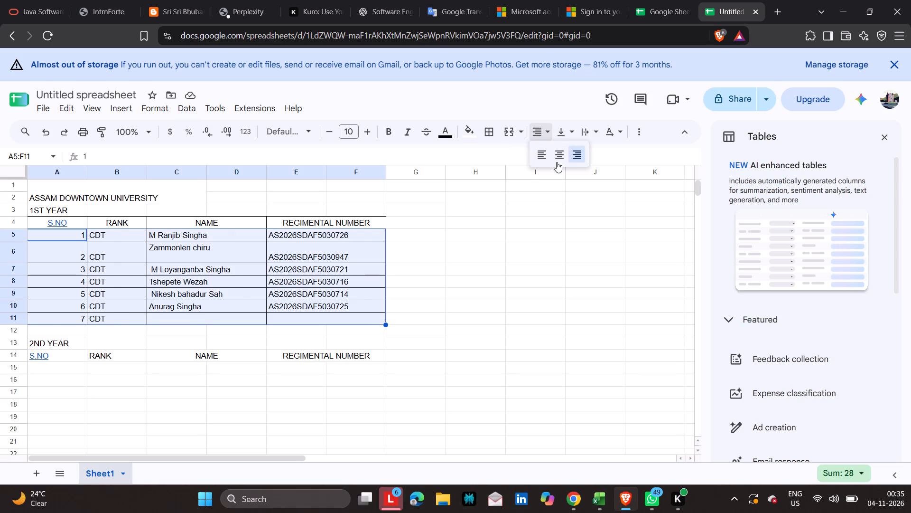
pyautogui.click(558, 162)
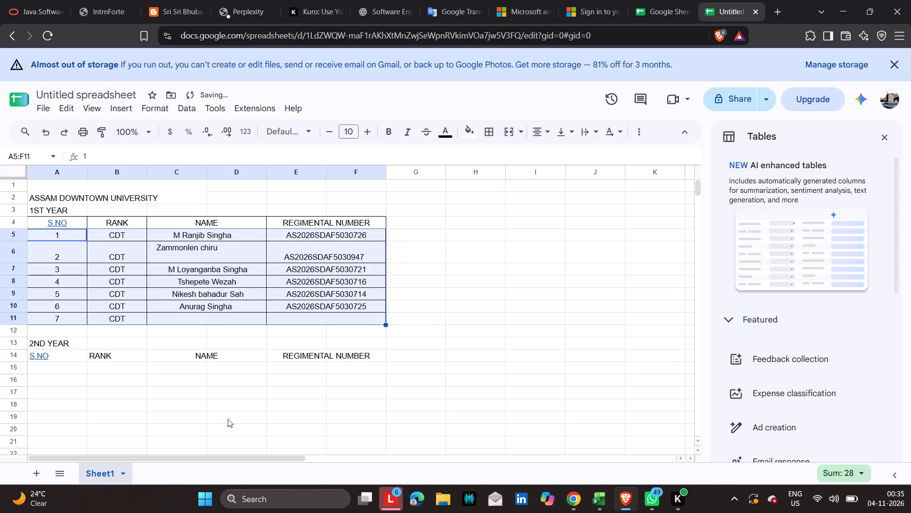
# Centre-align the whole 2ND YEAR header row A14:F14.
pyautogui.scroll(-1, 227, 418)
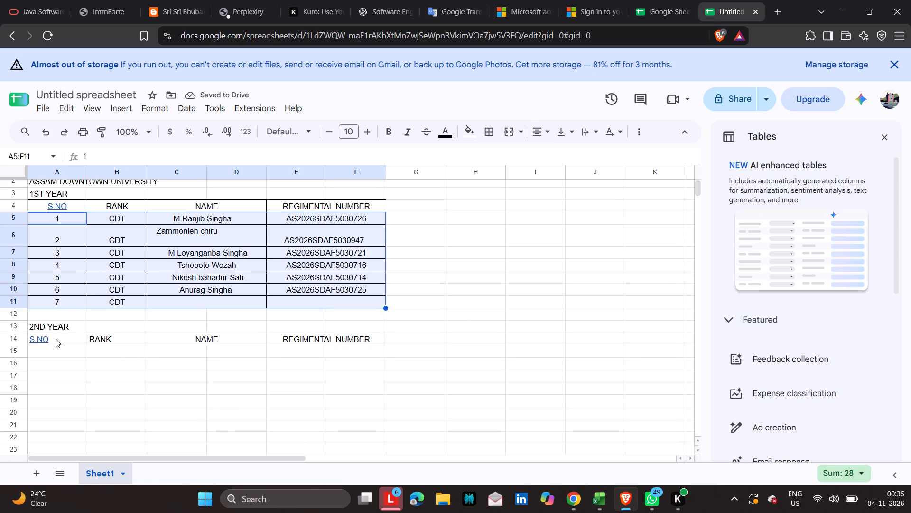
pyautogui.moveTo(56, 337); pyautogui.dragTo(363, 342)
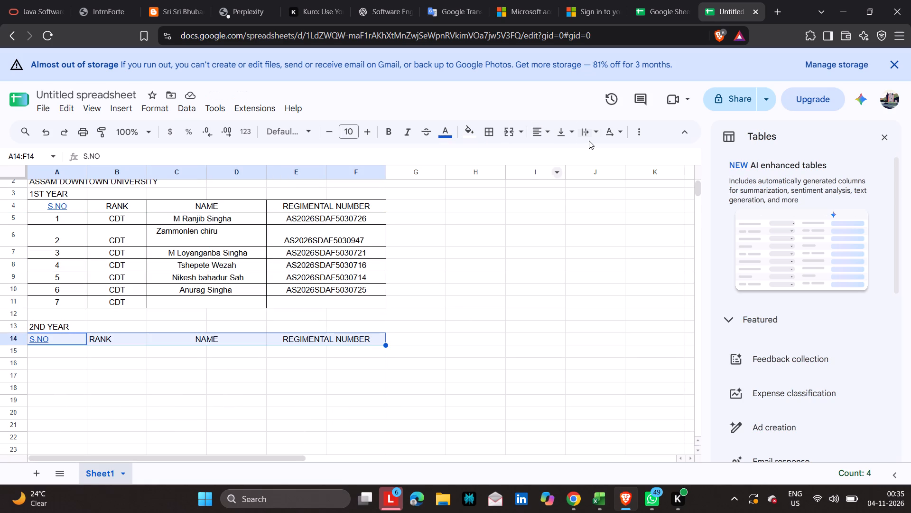
pyautogui.click(548, 130)
pyautogui.click(558, 155)
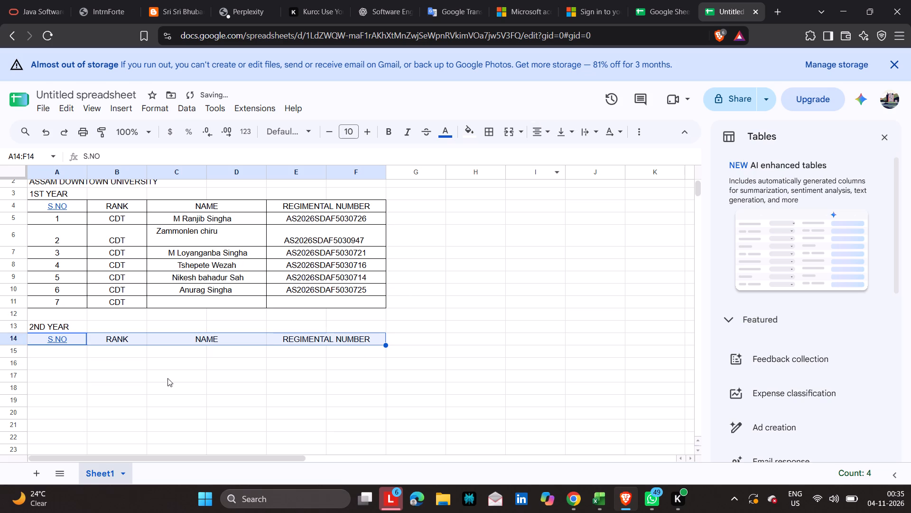
# Enter serial numbers 1 and 2 in cells A15 and A16 of the 2ND YEAR table.
pyautogui.click(71, 351)
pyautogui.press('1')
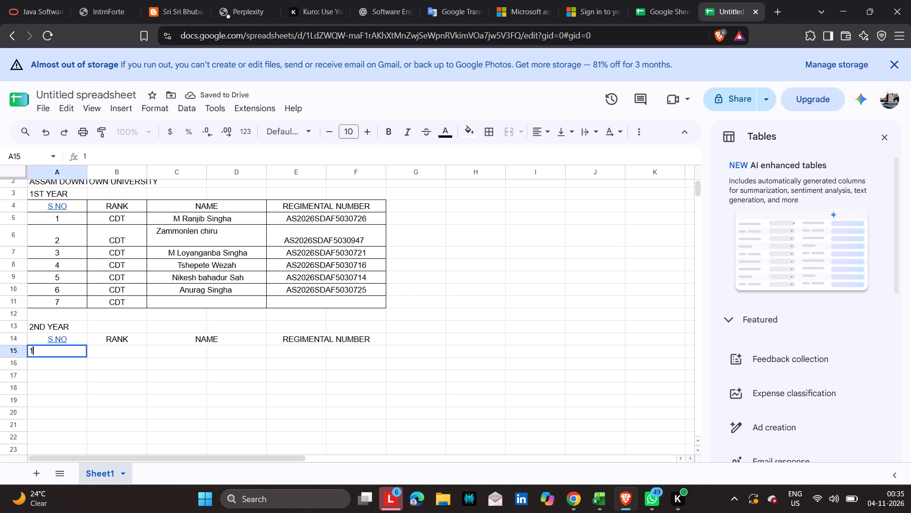
pyautogui.press('Down')
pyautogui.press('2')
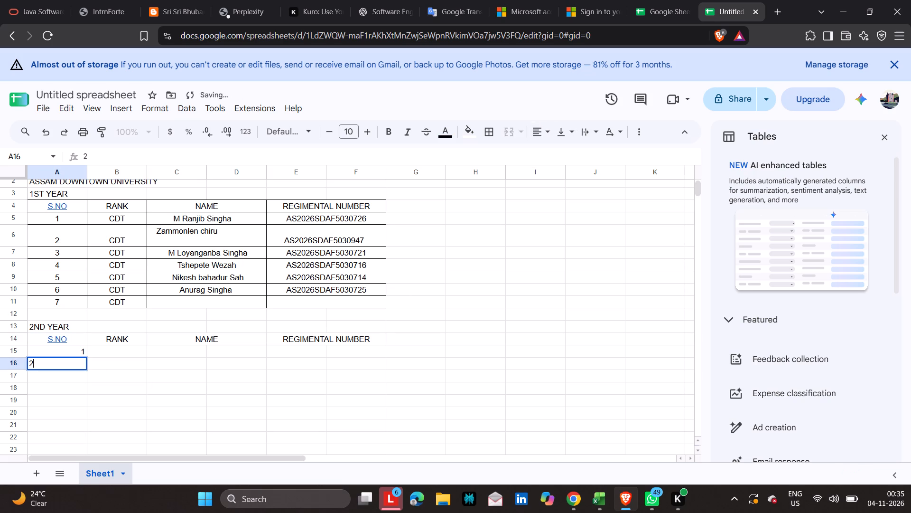
# Enter the rank CDT/SGT for both 2ND YEAR cadets in cells B15 and B16.
pyautogui.press('Right')
pyautogui.press('Up')
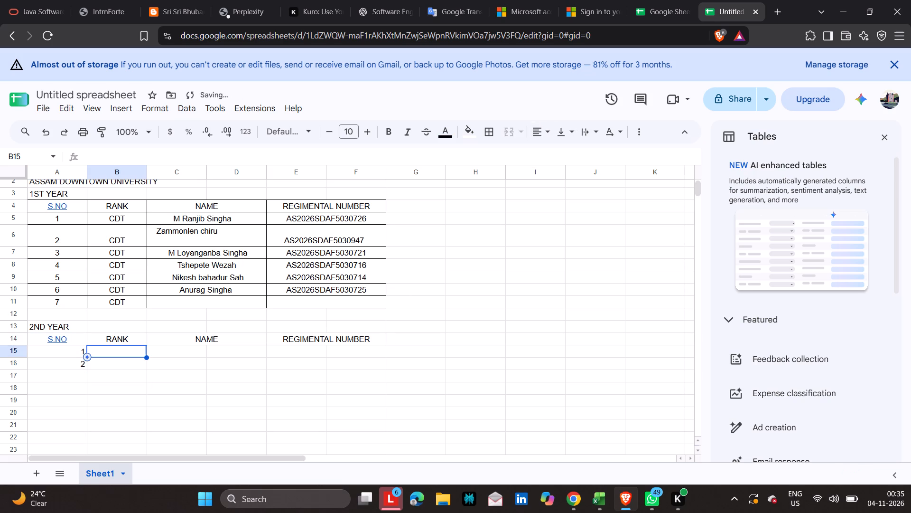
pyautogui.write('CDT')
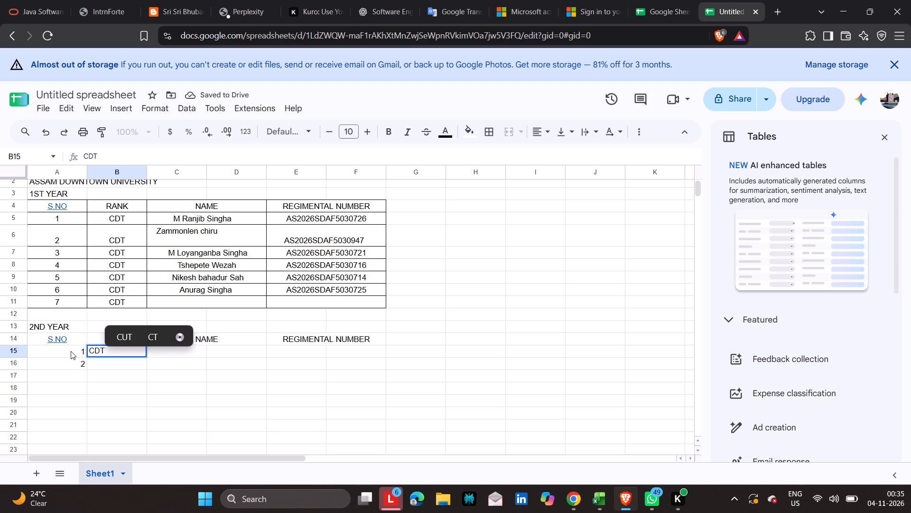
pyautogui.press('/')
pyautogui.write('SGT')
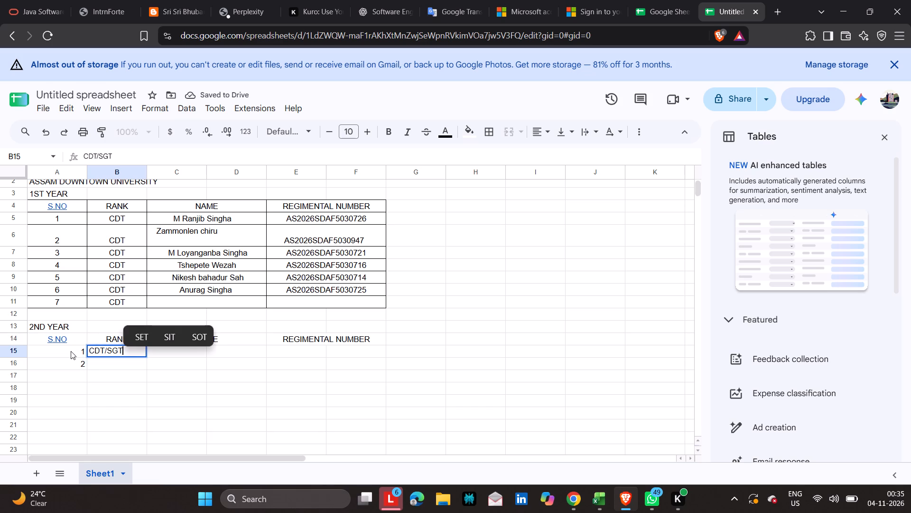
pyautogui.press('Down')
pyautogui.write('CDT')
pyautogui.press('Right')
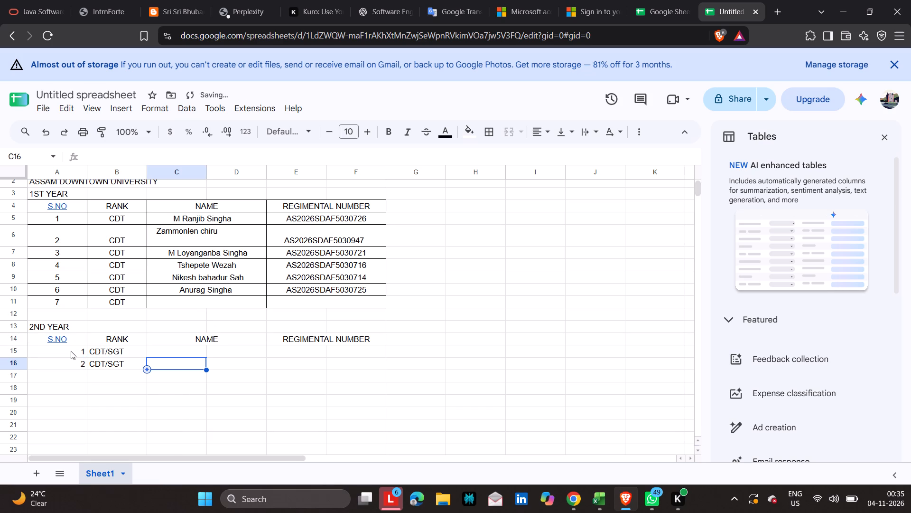
# Merge C15:D15 and C16:D16 separately under the NAME header of the 2ND YEAR table.
pyautogui.click(184, 349)
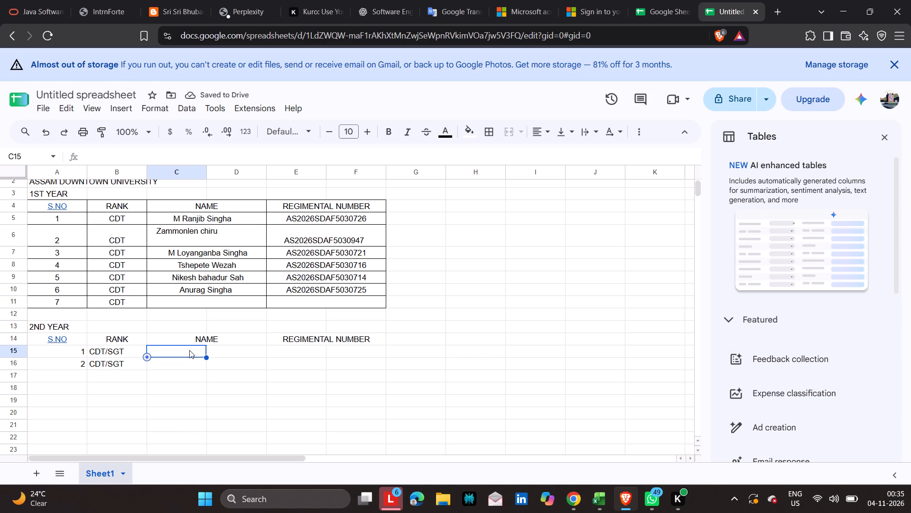
pyautogui.moveTo(208, 359); pyautogui.dragTo(237, 359)
pyautogui.moveTo(237, 359); pyautogui.dragTo(252, 355)
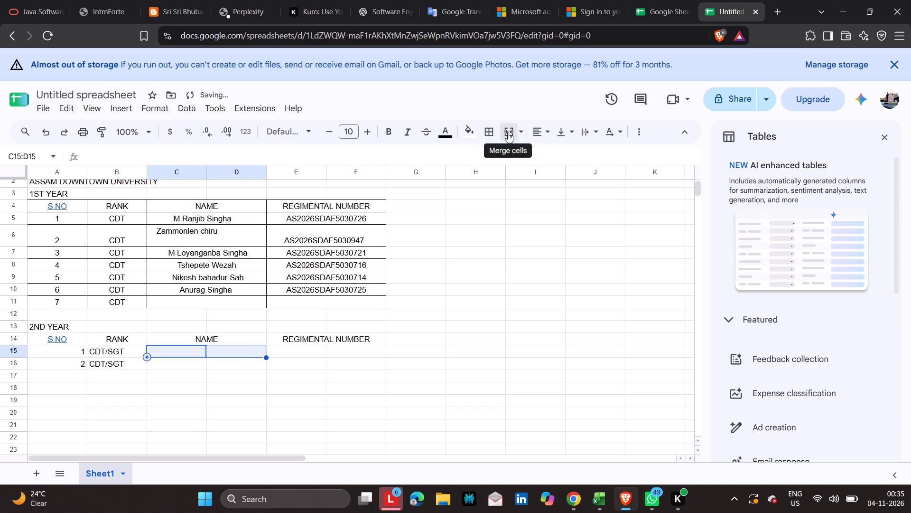
pyautogui.click(508, 133)
pyautogui.moveTo(181, 362); pyautogui.dragTo(257, 361)
pyautogui.click(508, 131)
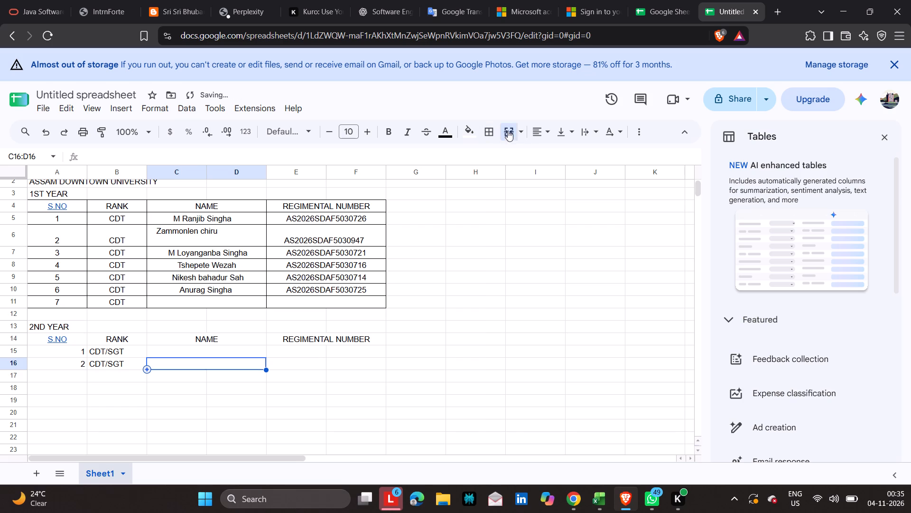
# Merge E15:F15 and E16:F16 separately under the REGIMENTAL NUMBER header of the 2ND YEAR table.
pyautogui.moveTo(307, 355); pyautogui.dragTo(372, 353)
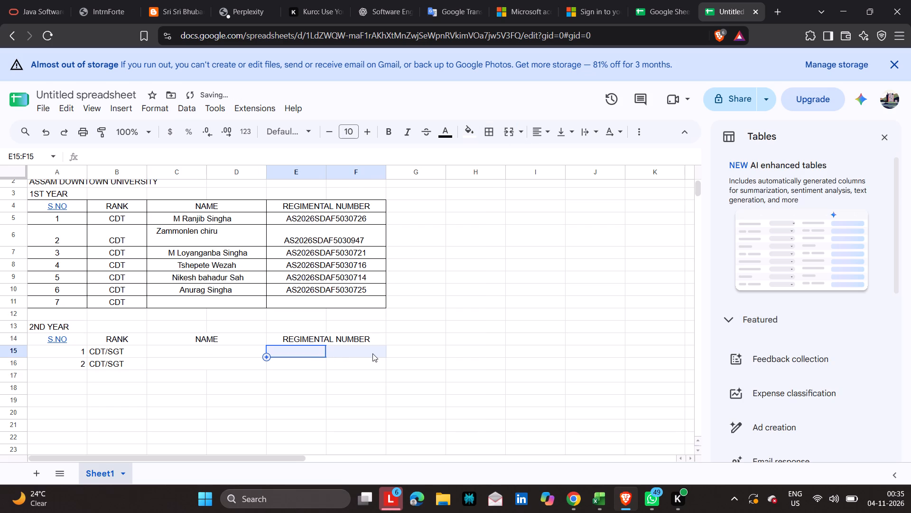
pyautogui.moveTo(372, 353); pyautogui.dragTo(372, 353)
pyautogui.click(507, 133)
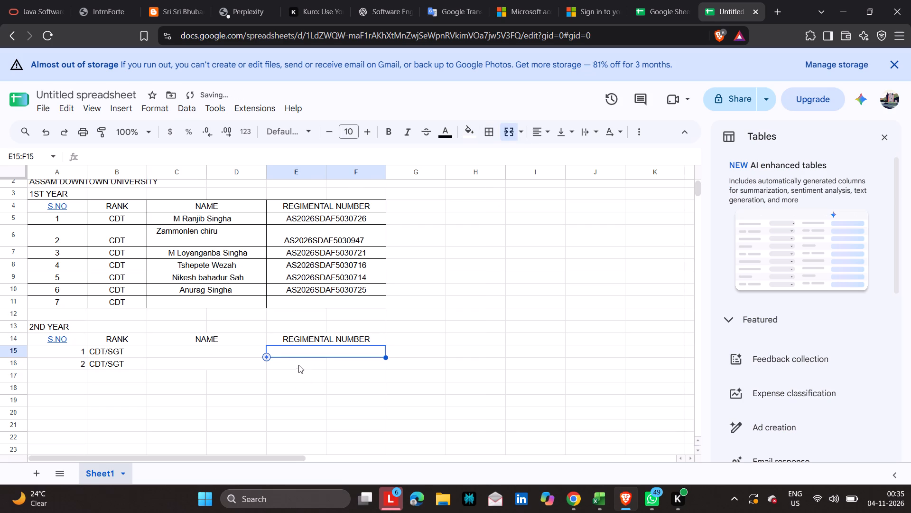
pyautogui.moveTo(299, 363); pyautogui.dragTo(370, 358)
pyautogui.click(359, 377)
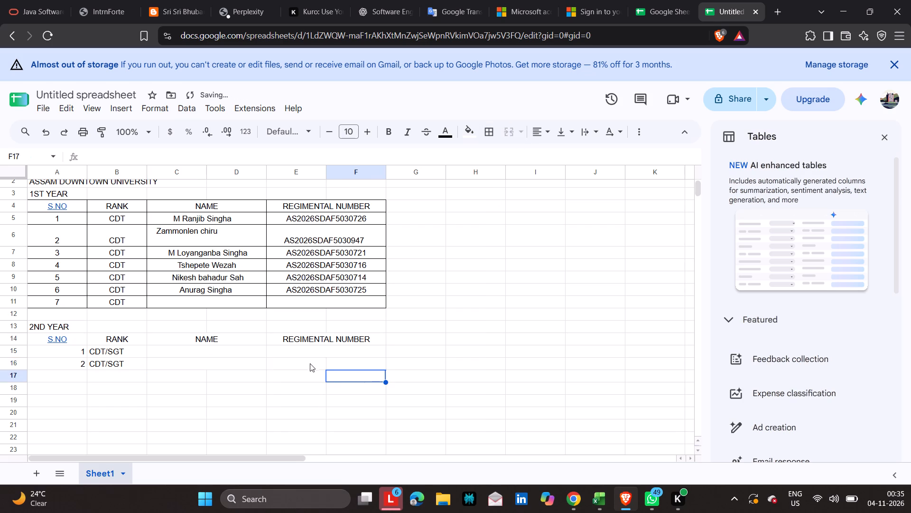
pyautogui.moveTo(310, 363); pyautogui.dragTo(359, 366)
pyautogui.click(511, 134)
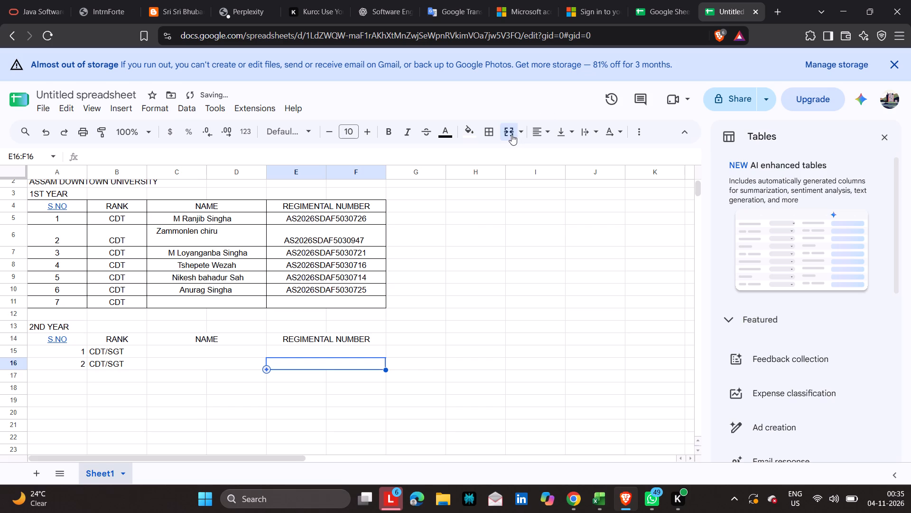
# Copy the regimental number in row 29 (serial 23) of the Excel roster into merged cell E16 of the Google Sheets 2ND YEAR table.
pyautogui.click(604, 494)
pyautogui.click(371, 350)
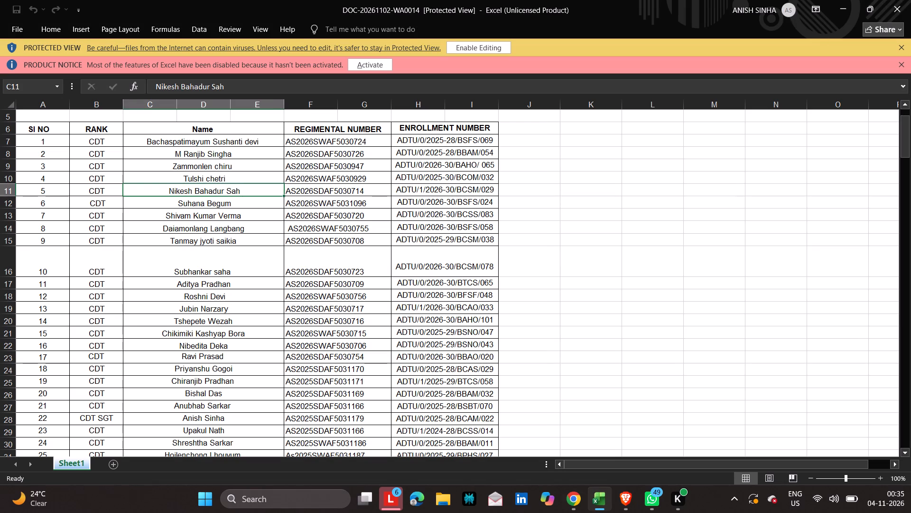
pyautogui.scroll(-1, 371, 350)
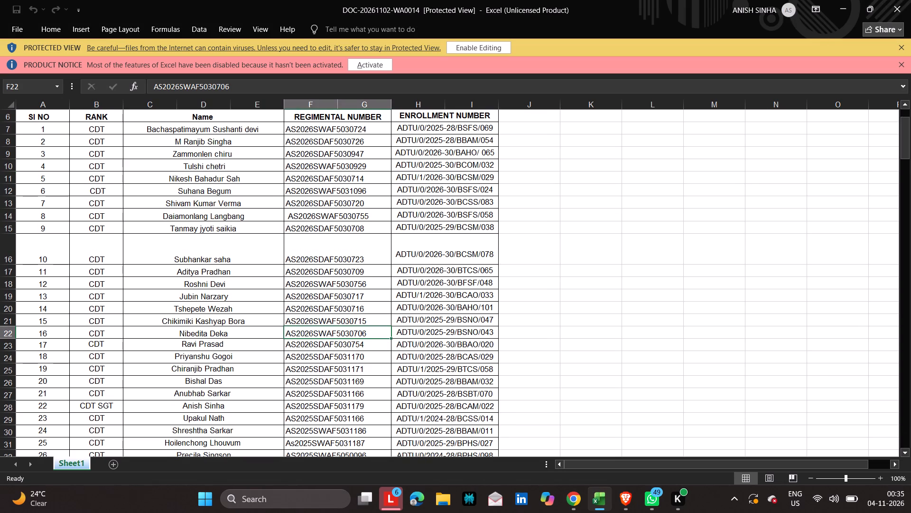
pyautogui.click(334, 420)
pyautogui.hotkey('ctrl', 'c')
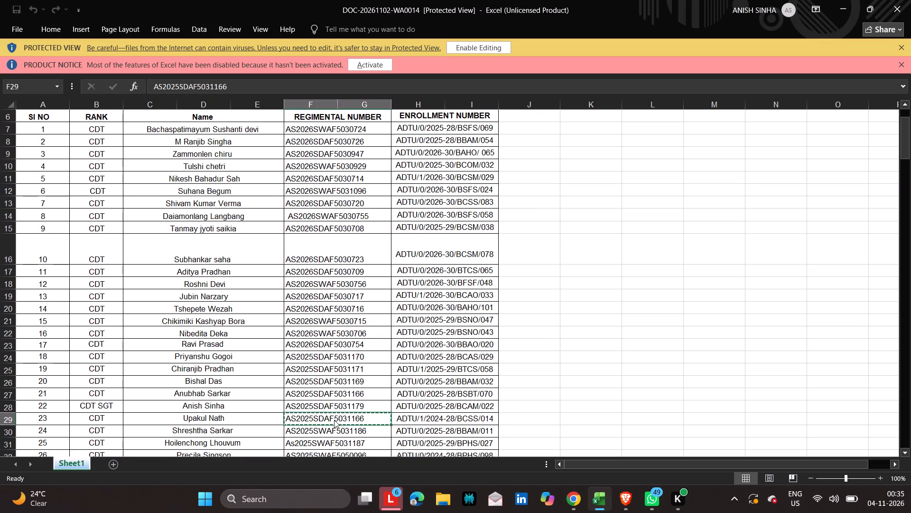
pyautogui.click(627, 500)
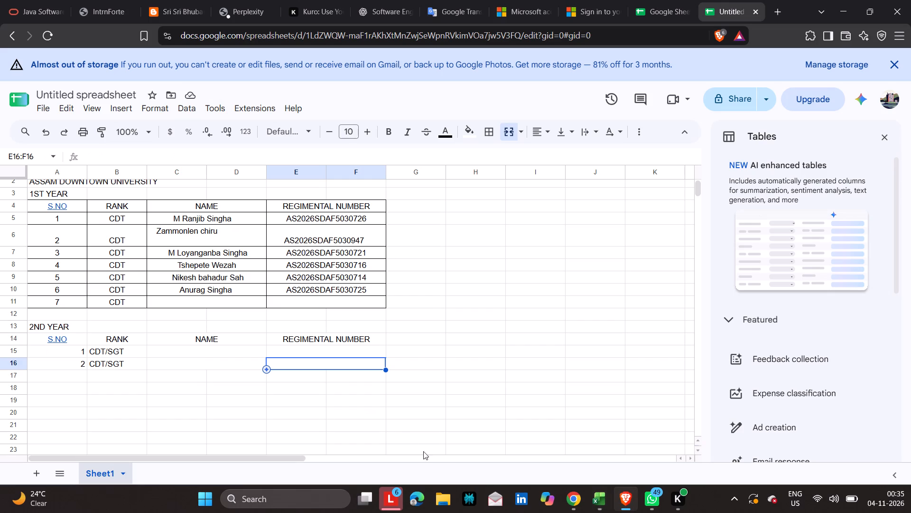
pyautogui.doubleClick(348, 363)
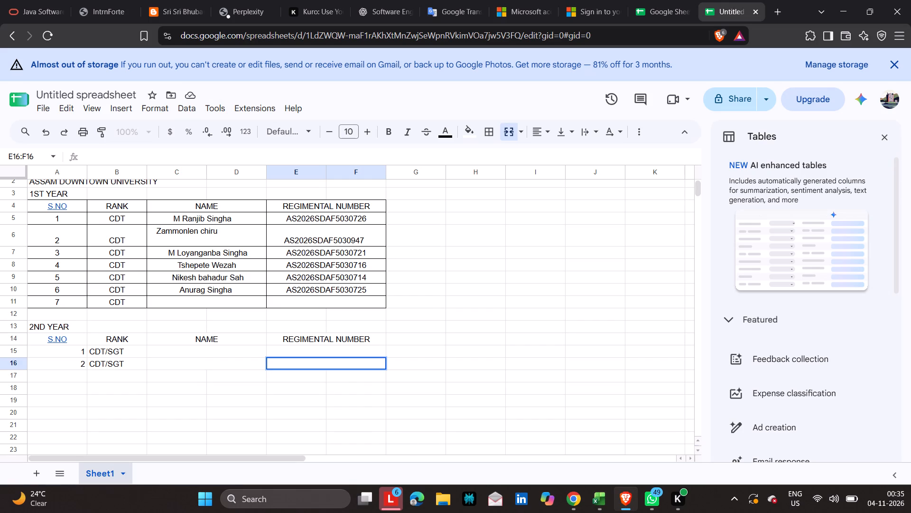
pyautogui.hotkey('ctrl', 'v')
# Enter the two 2ND YEAR cadets' names in capitals, the roster's serial 23 cadet in C16 and the serial 22 cadet in C15.
pyautogui.click(247, 362)
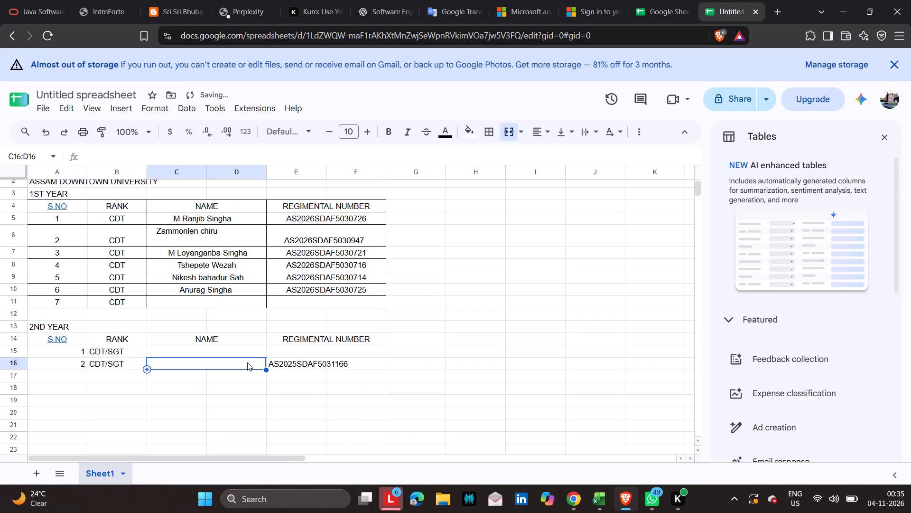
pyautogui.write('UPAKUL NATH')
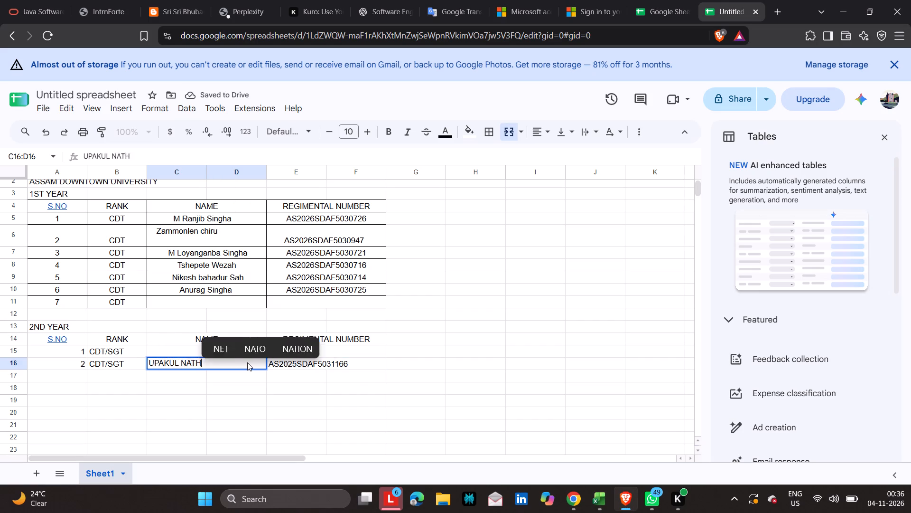
pyautogui.click(192, 350)
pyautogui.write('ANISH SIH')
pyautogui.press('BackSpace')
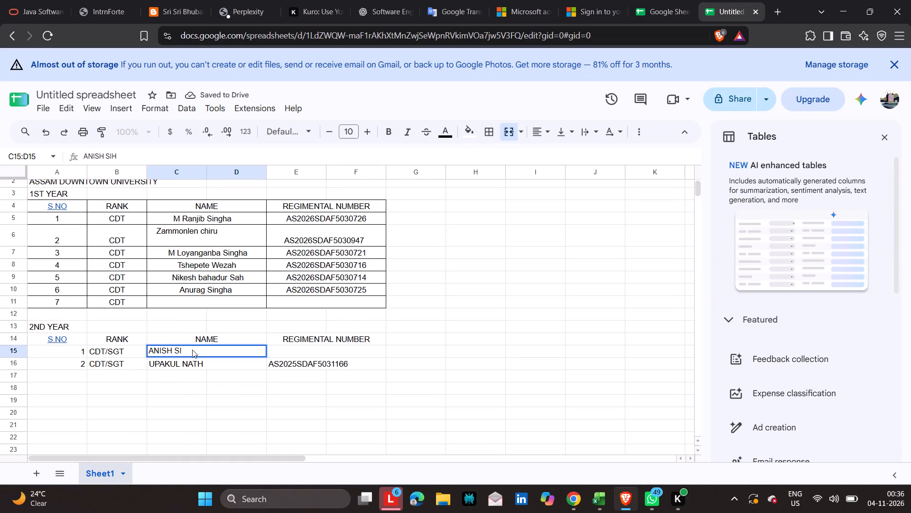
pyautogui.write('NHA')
# Copy the CDT SGT's regimental number from row 28 of the Excel roster into merged cell E15 of the Google Sheets 2ND YEAR table.
pyautogui.click(603, 496)
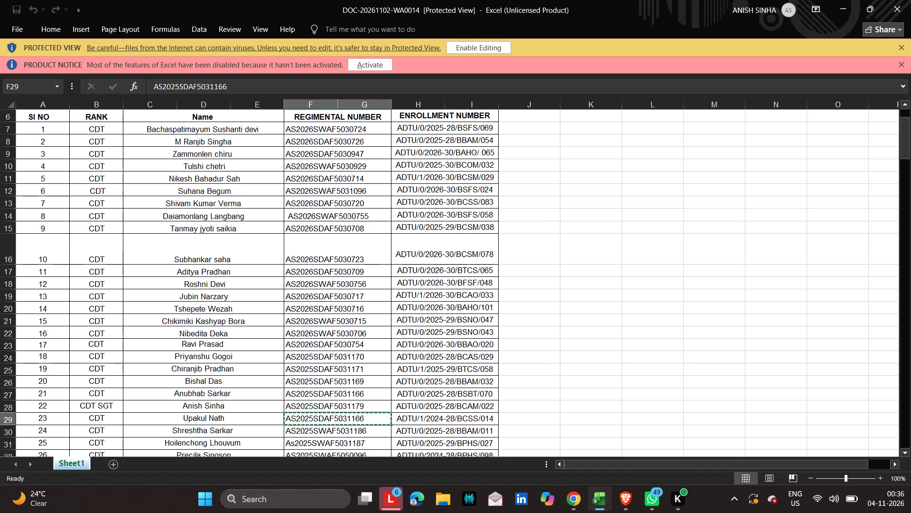
pyautogui.click(419, 405)
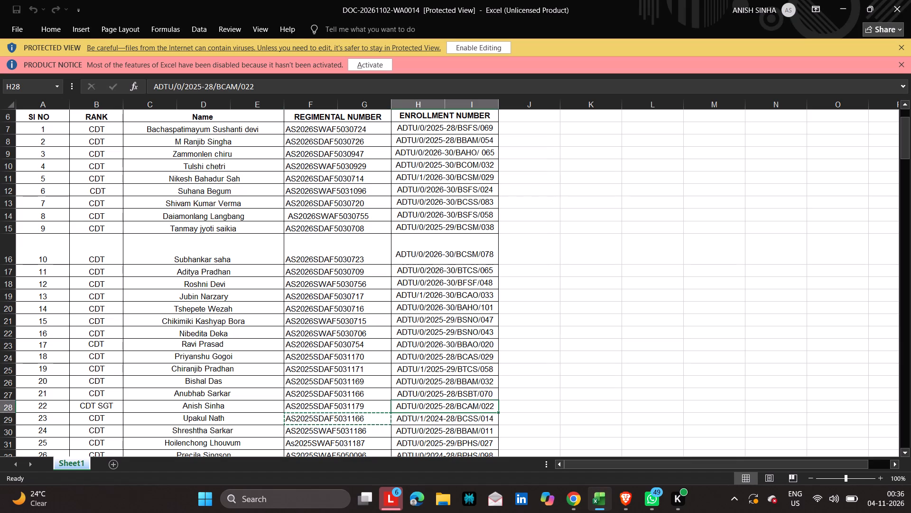
pyautogui.click(372, 407)
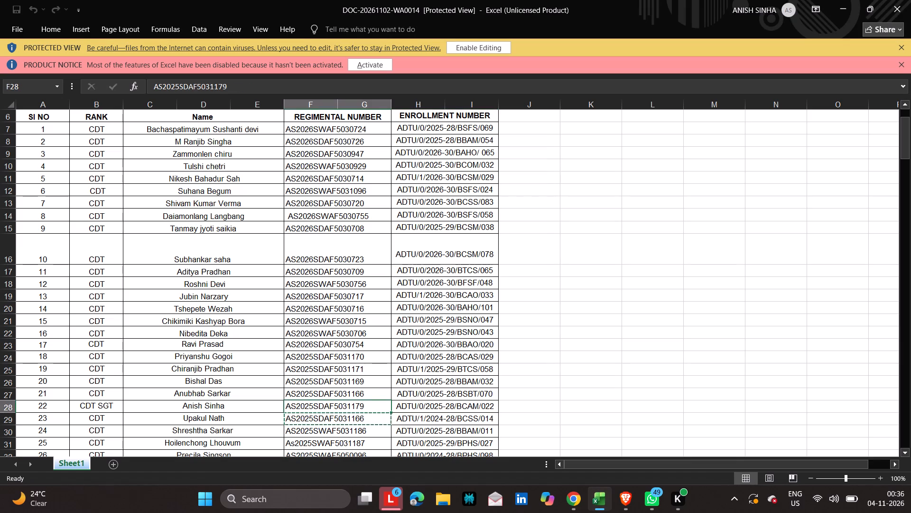
pyautogui.hotkey('ctrl', 'c')
pyautogui.click(626, 501)
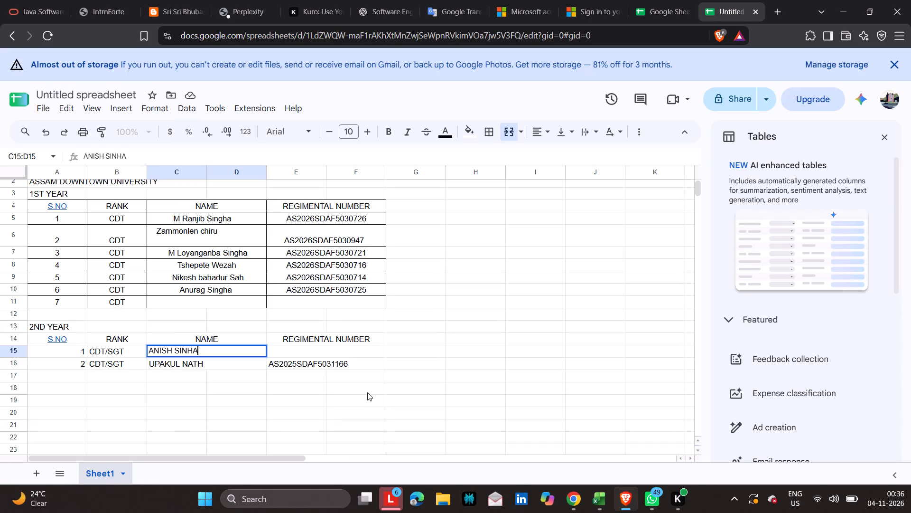
pyautogui.click(330, 351)
pyautogui.hotkey('ctrl', 'v')
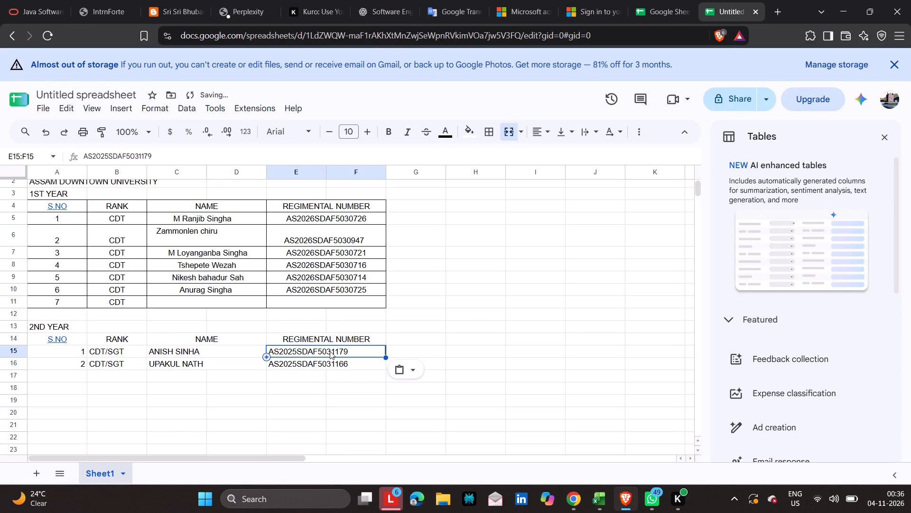
# Enter the seventh 1ST YEAR cadet's name in the empty merged cell C11:D11.
pyautogui.click(186, 299)
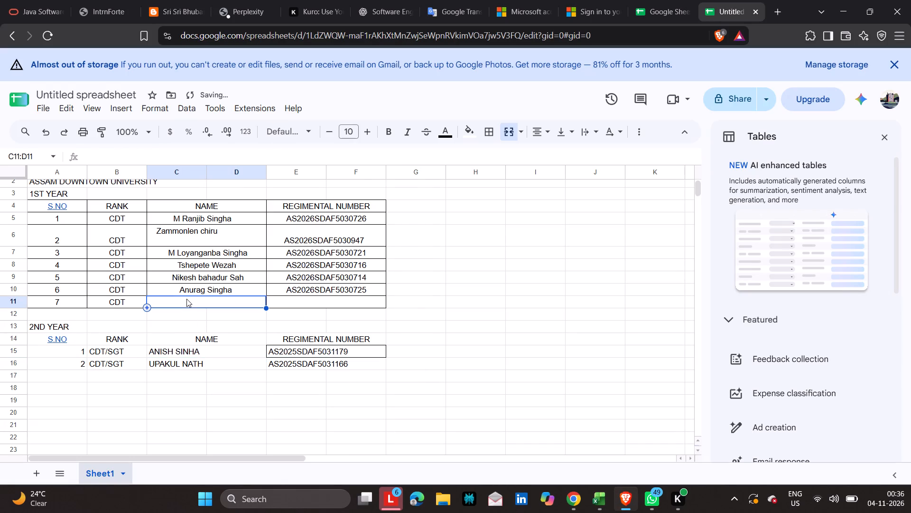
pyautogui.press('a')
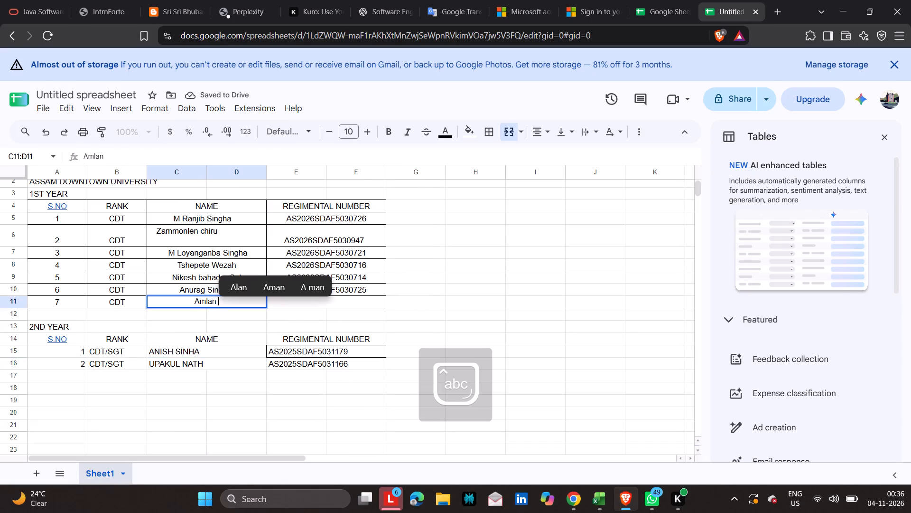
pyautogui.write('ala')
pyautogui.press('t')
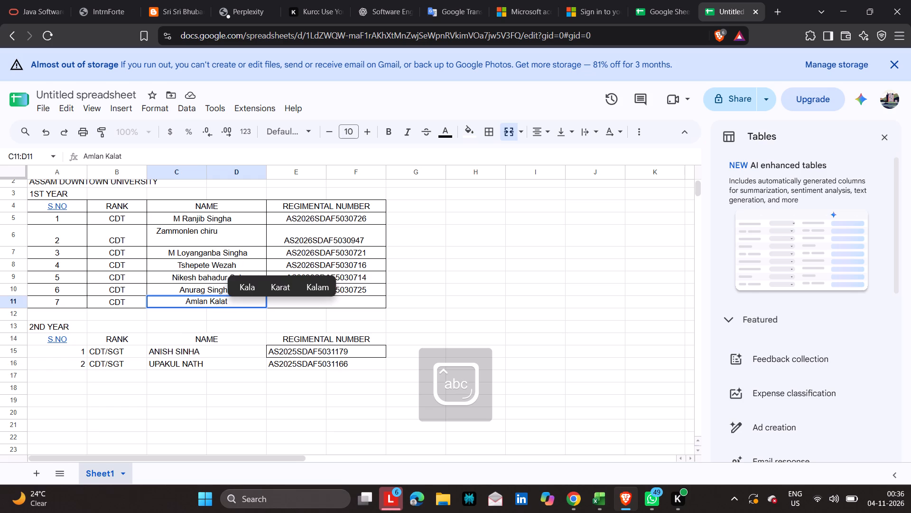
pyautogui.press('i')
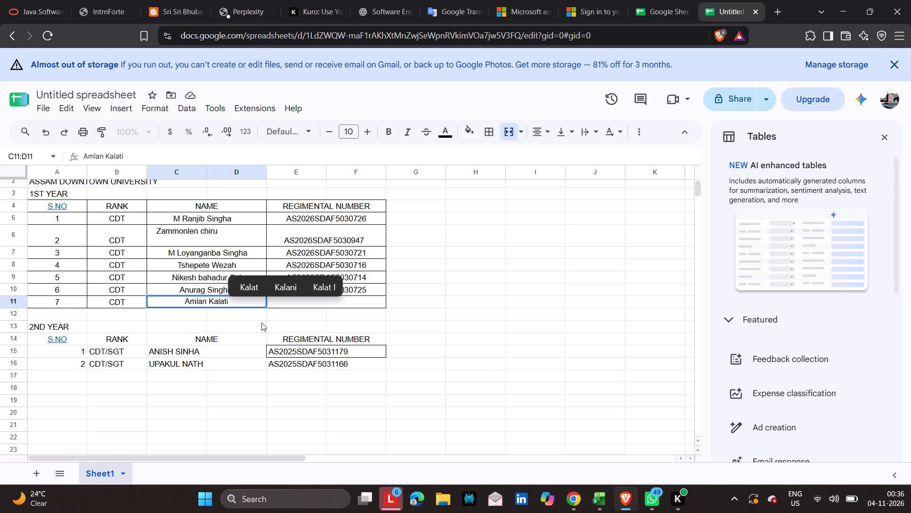
# Switch to the Excel roster and look for the seventh 1ST YEAR cadet's entry.
pyautogui.click(603, 497)
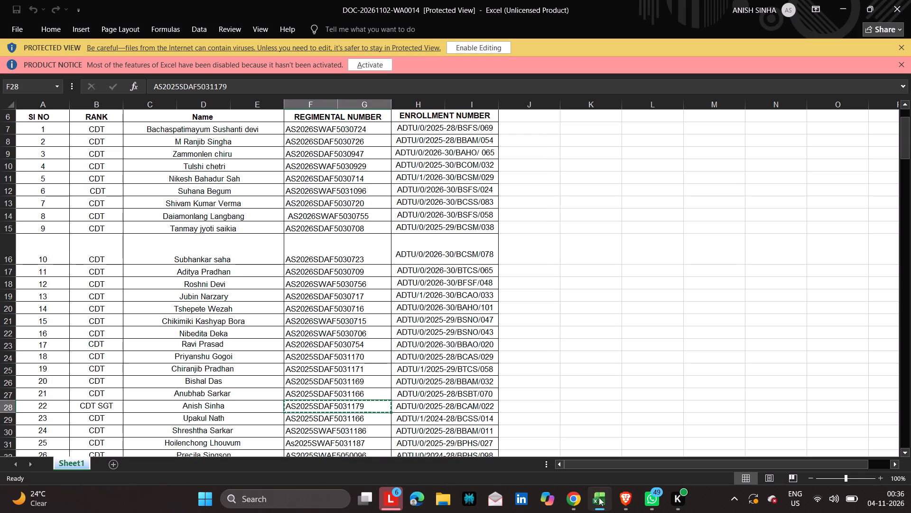
pyautogui.scroll(1, 309, 293)
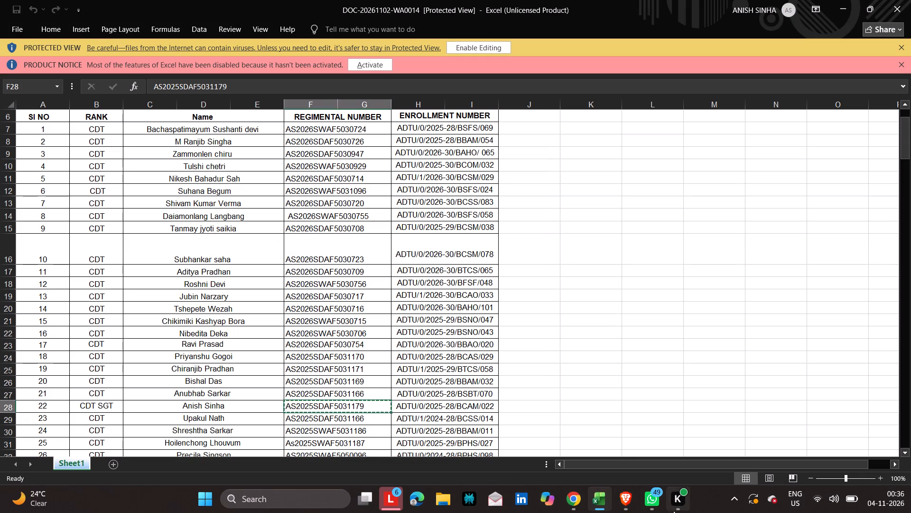
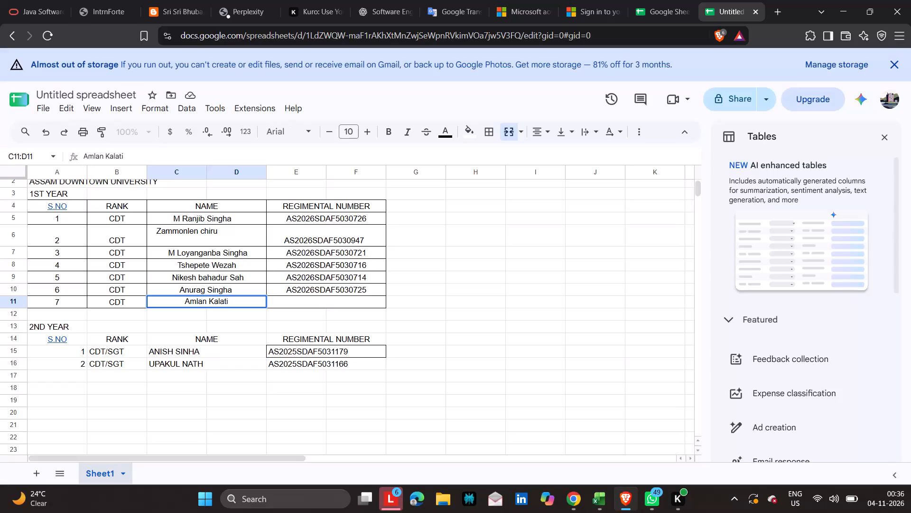
# Correct the seventh 1ST YEAR cadet's surname in C11:D11 so that it ends in "ita".
pyautogui.press('BackSpace')
pyautogui.press('BackSpace')
pyautogui.press('BackSpace')
pyautogui.write('ita')
pyautogui.click(278, 304)
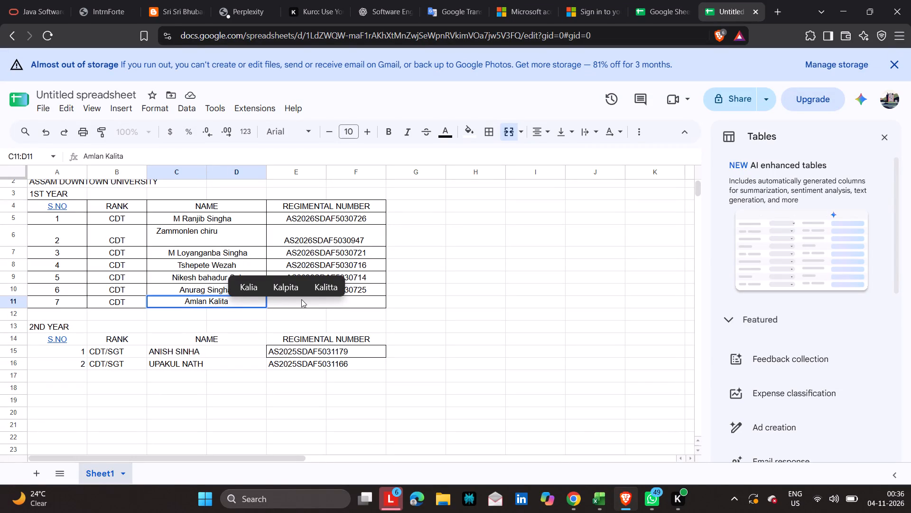
pyautogui.click(305, 299)
pyautogui.click(312, 299)
# Centre-align the two 2ND YEAR cadet rows, A15:F16, horizontally.
pyautogui.moveTo(370, 367); pyautogui.dragTo(302, 360)
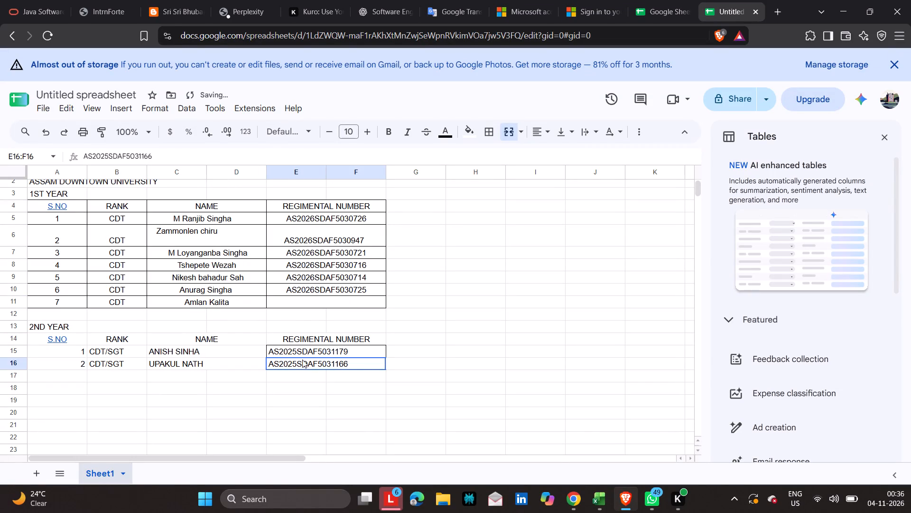
pyautogui.moveTo(302, 360); pyautogui.dragTo(87, 355)
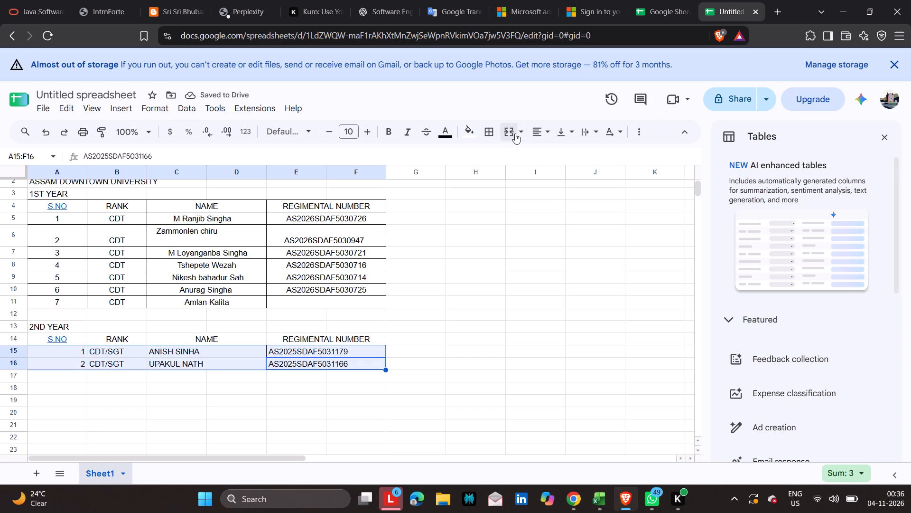
pyautogui.click(535, 133)
pyautogui.click(557, 152)
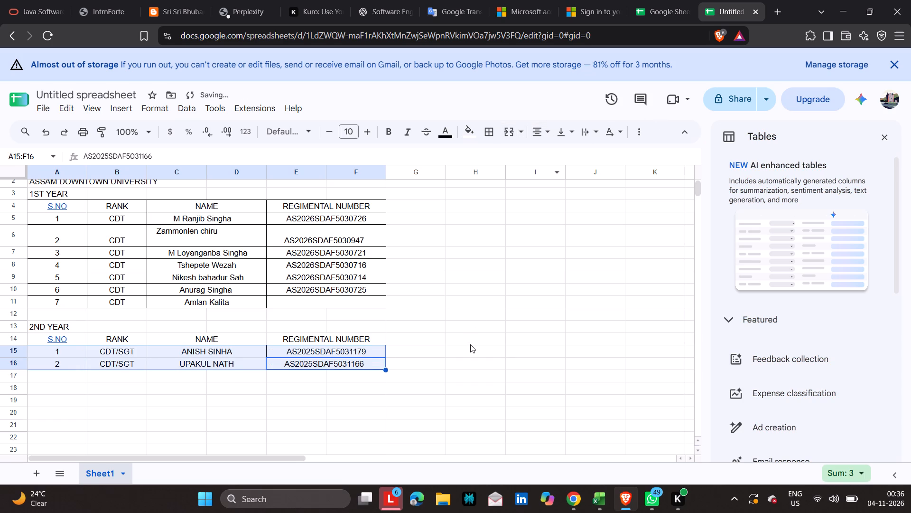
pyautogui.click(471, 354)
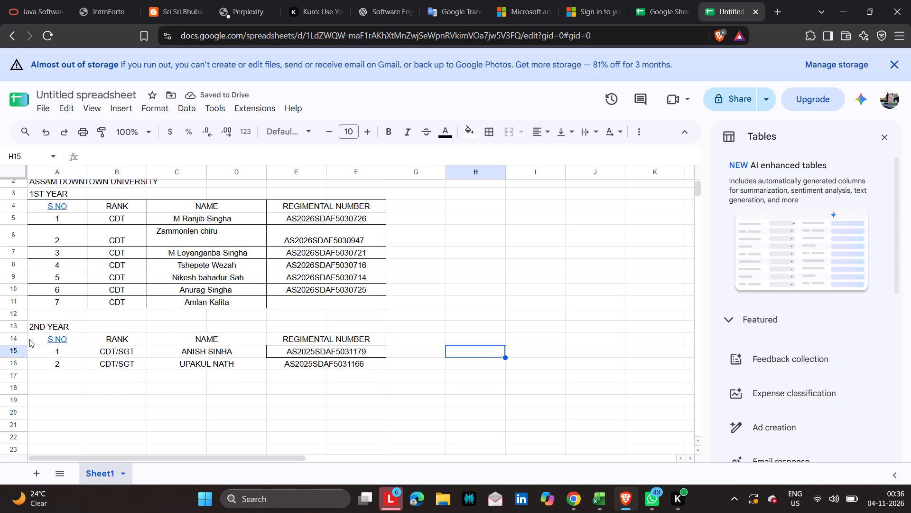
# Apply all borders to the 2ND YEAR table, A14:F16, including its header row.
pyautogui.moveTo(30, 336); pyautogui.dragTo(382, 363)
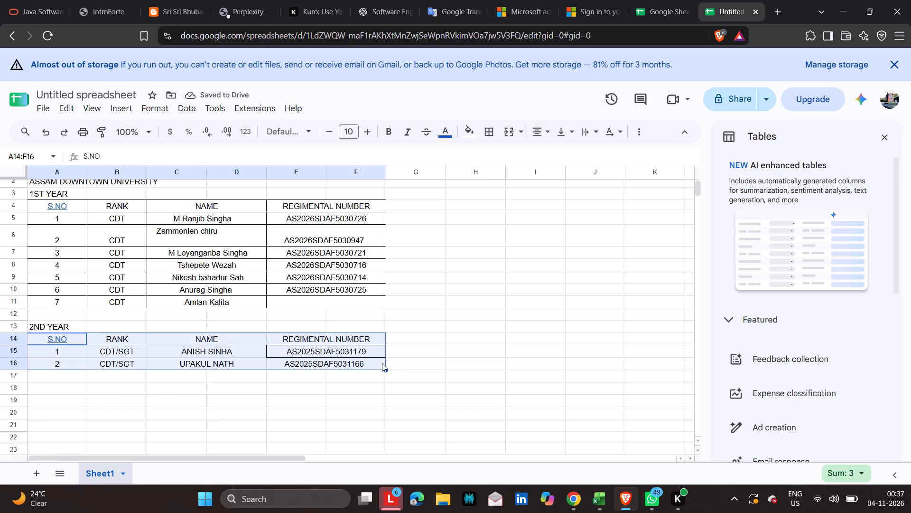
pyautogui.click(492, 134)
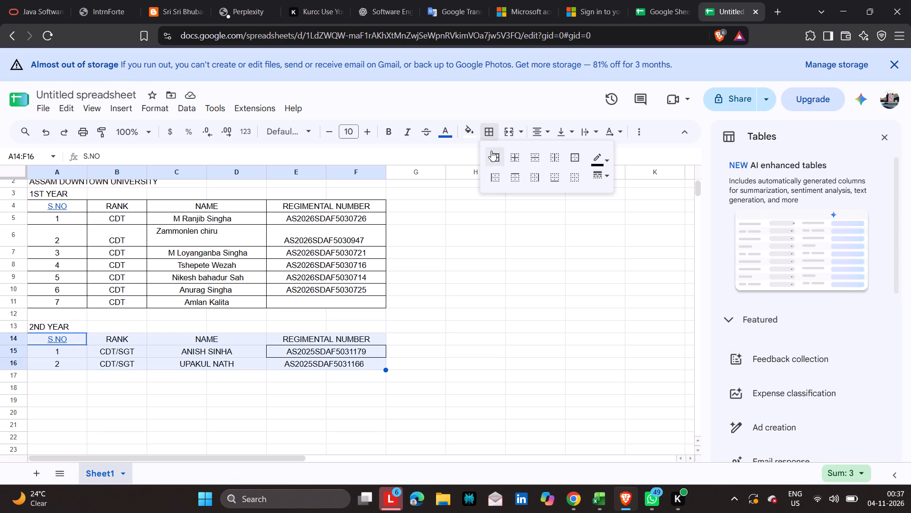
pyautogui.click(493, 156)
# Apply all borders to the 2ND YEAR label in A13, the 1ST YEAR label in A3 and the university title in A1:C2.
pyautogui.click(51, 333)
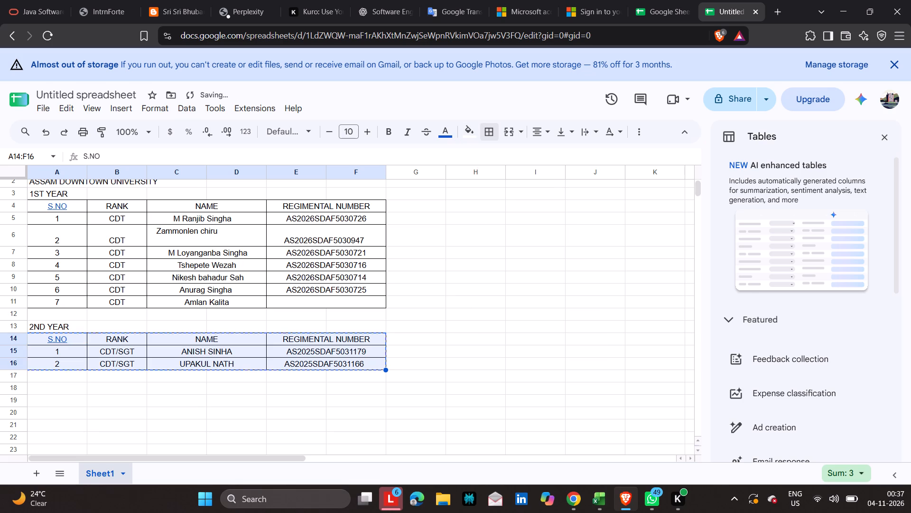
pyautogui.click(58, 329)
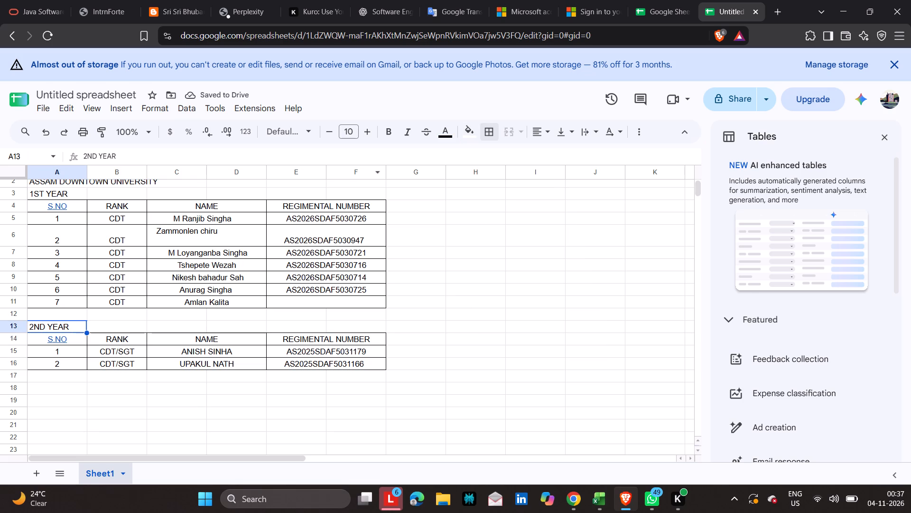
pyautogui.click(493, 130)
pyautogui.click(495, 161)
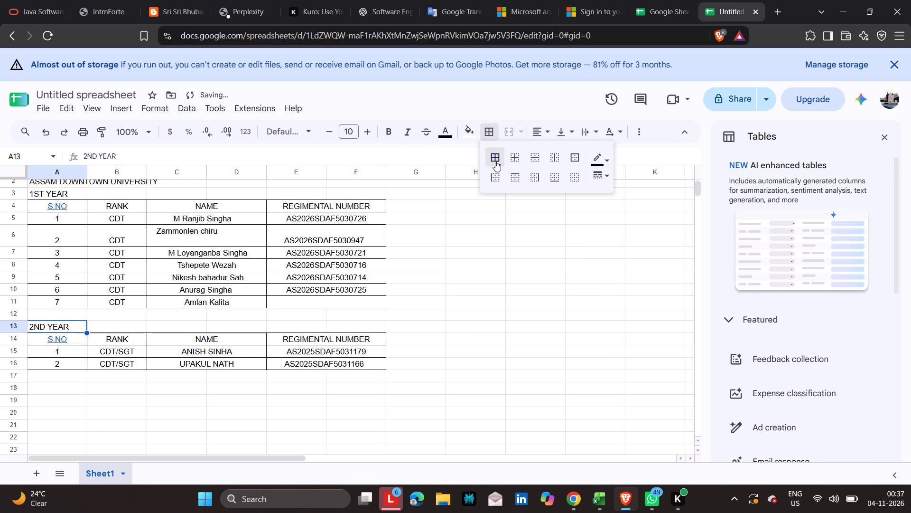
pyautogui.click(65, 191)
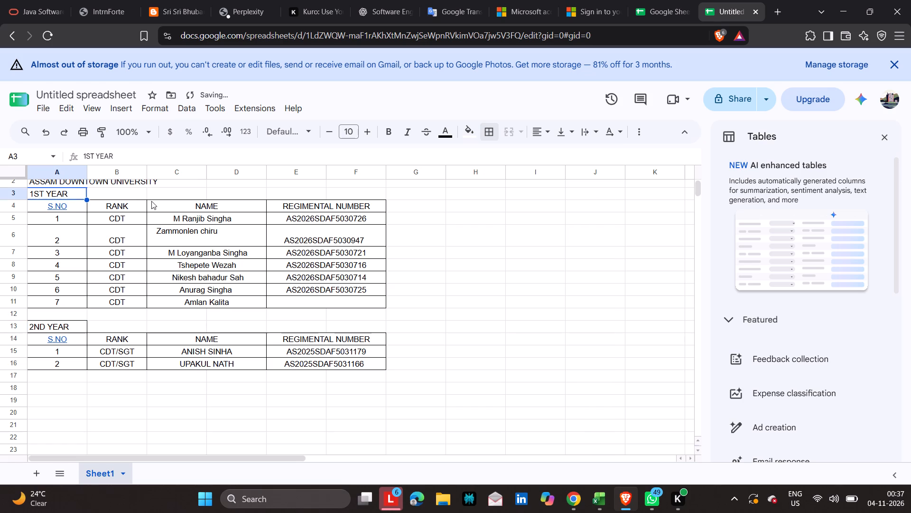
pyautogui.scroll(1, 151, 201)
pyautogui.click(493, 131)
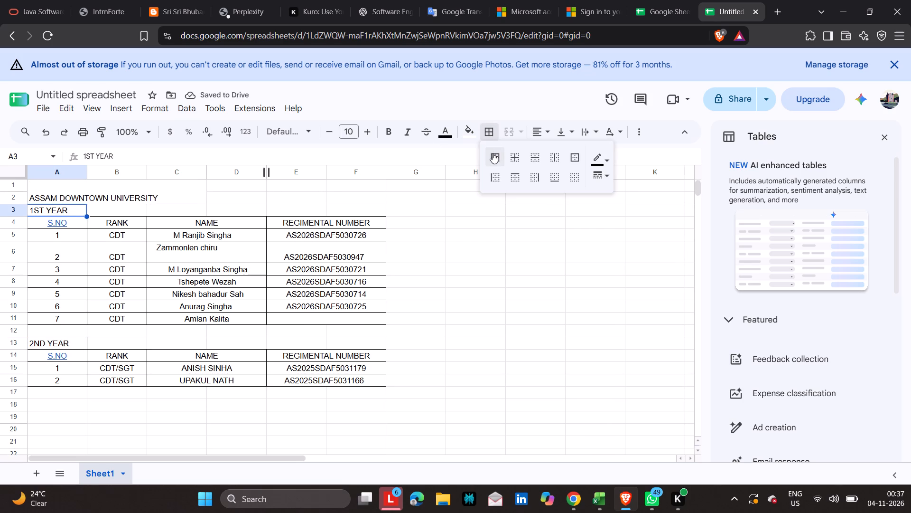
pyautogui.click(493, 153)
pyautogui.click(157, 197)
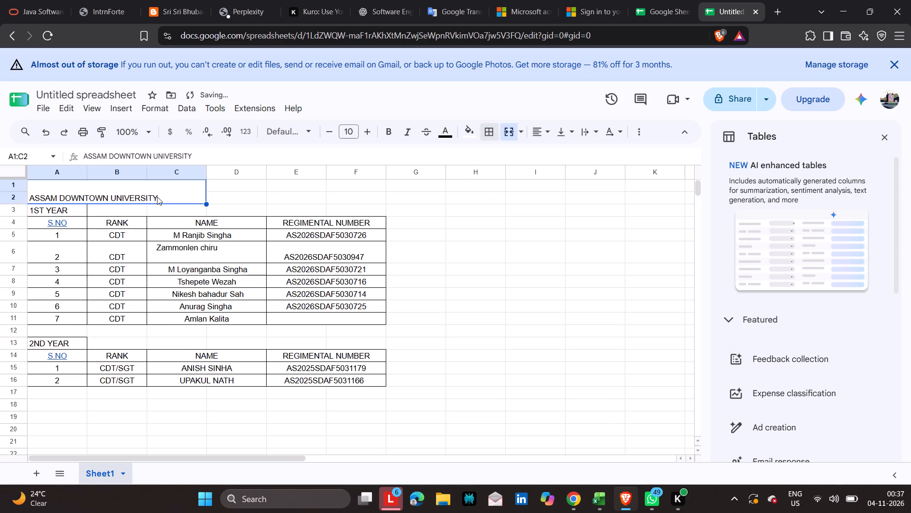
pyautogui.click(491, 130)
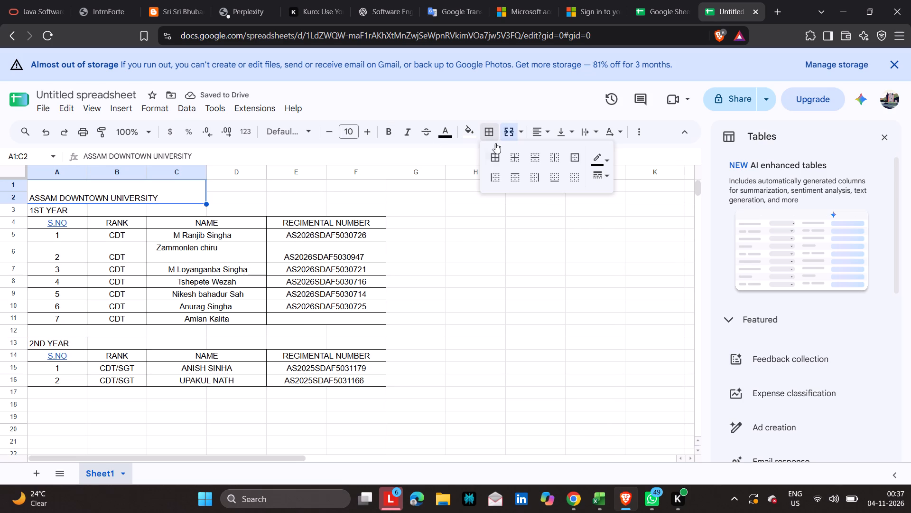
pyautogui.click(498, 157)
# Centre the ASSAM DOWNTOWN UNIVERSITY title in merged cell A1:C2 horizontally and make it bold.
pyautogui.click(164, 194)
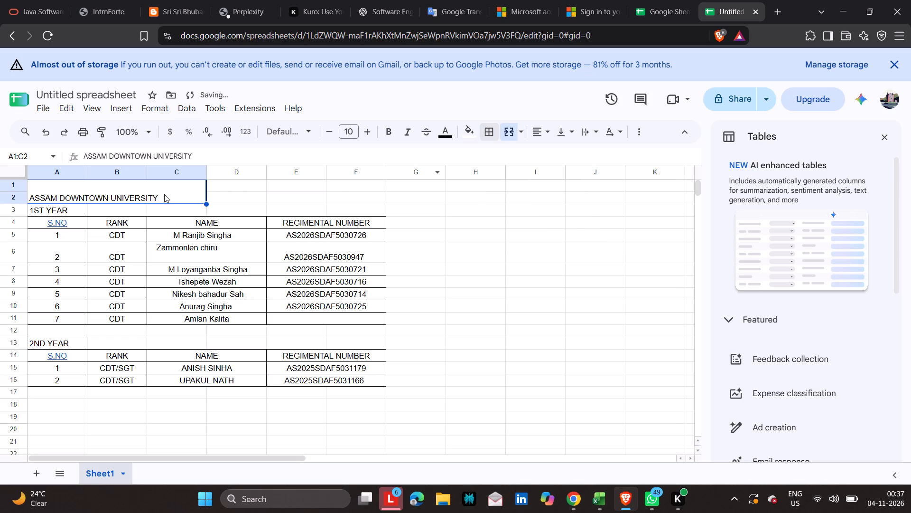
pyautogui.click(537, 129)
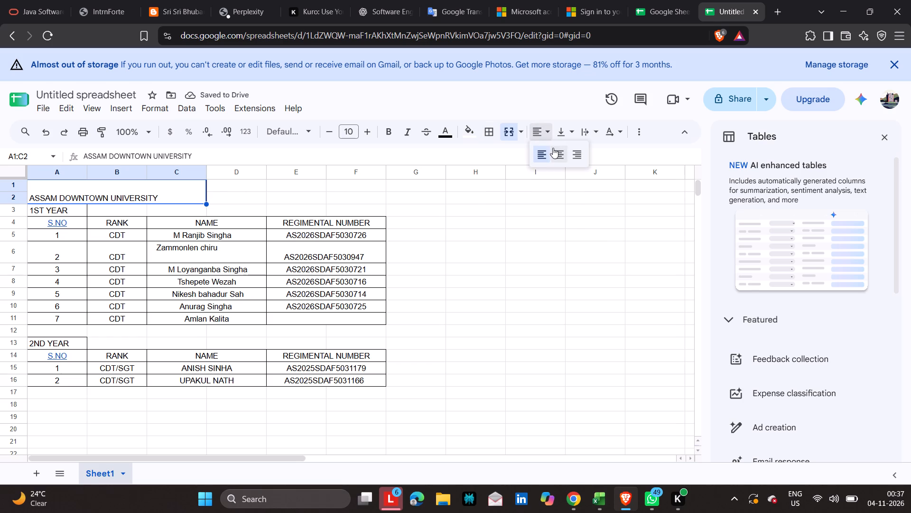
pyautogui.click(554, 149)
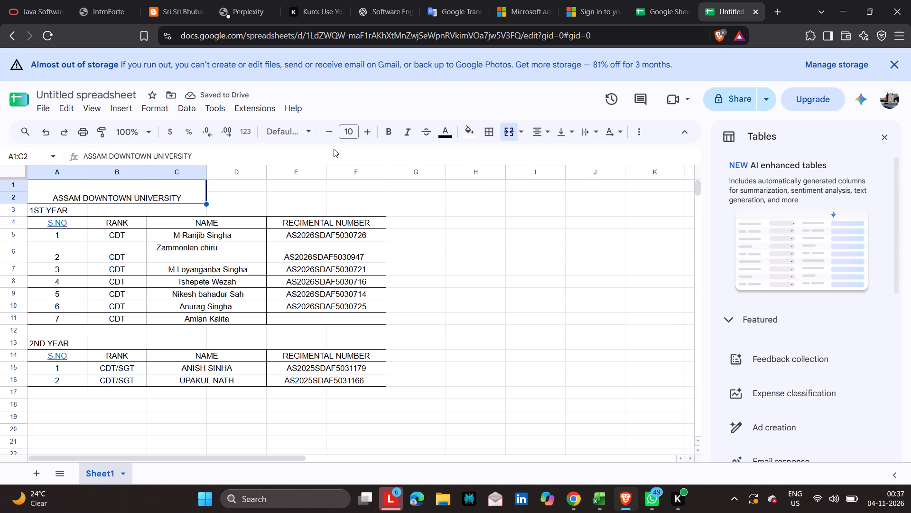
pyautogui.click(387, 135)
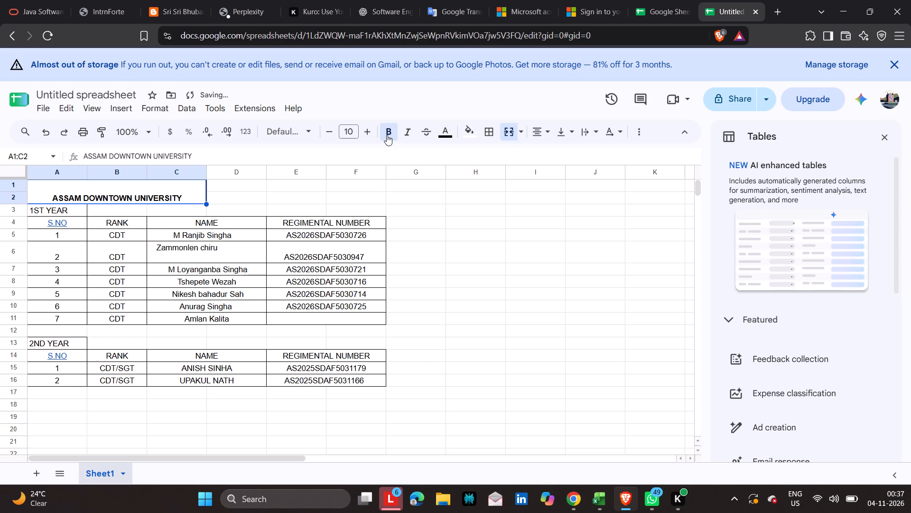
# Make the 1ST YEAR label in A3 and the 2ND YEAR label in A13 bold.
pyautogui.click(77, 207)
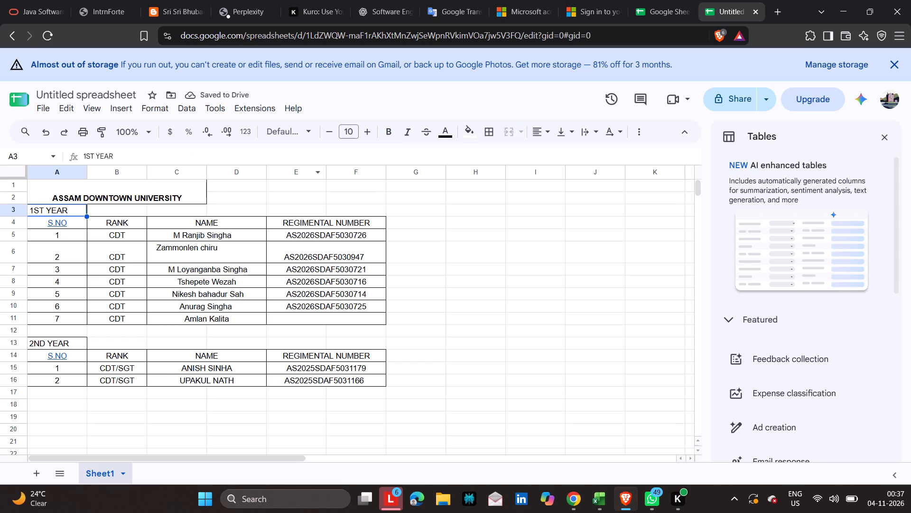
pyautogui.click(386, 136)
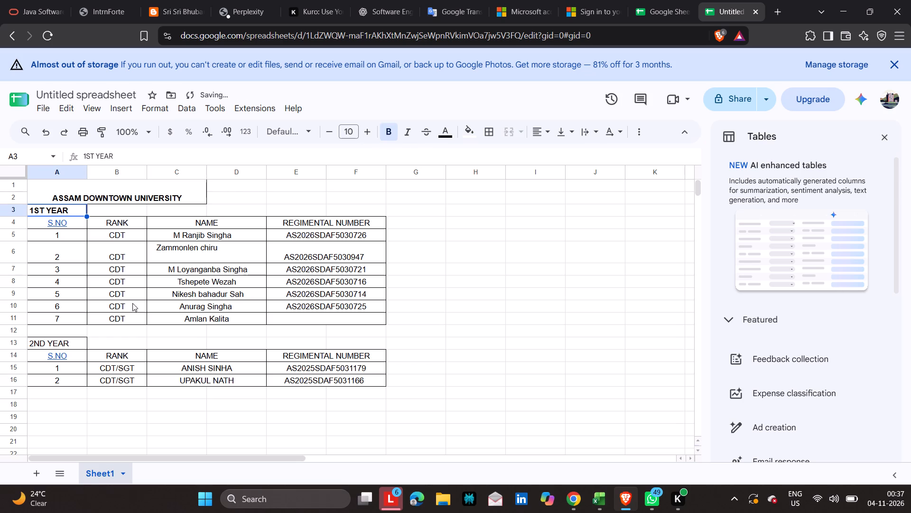
pyautogui.click(69, 338)
pyautogui.click(74, 345)
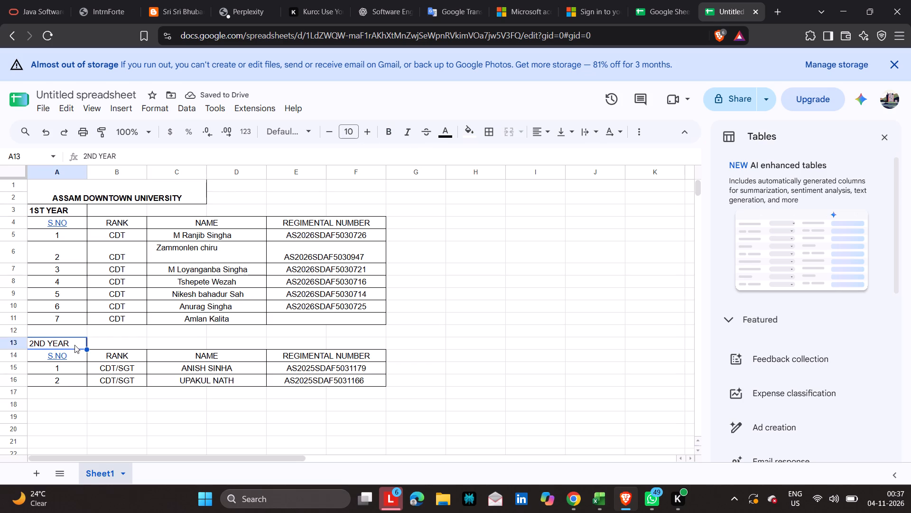
pyautogui.click(387, 132)
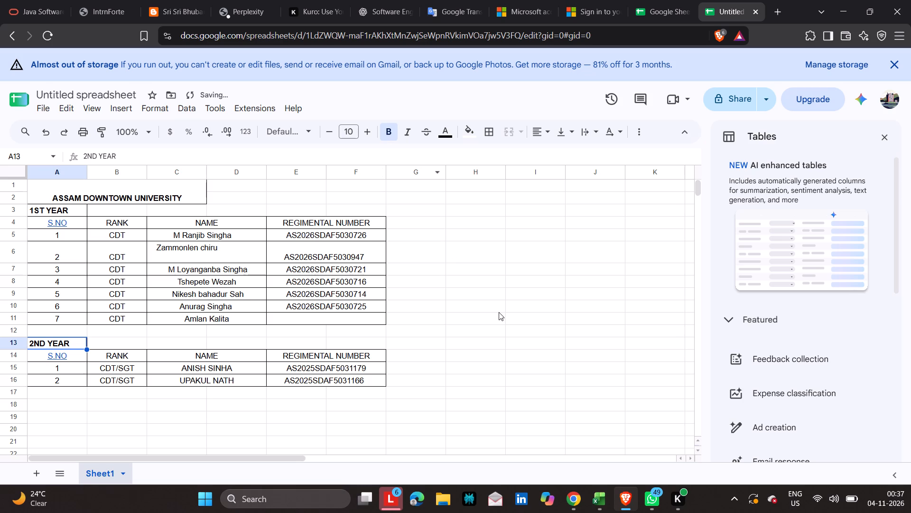
# Make the NAME and REGIMENTAL NUMBER column headers bold in both tables, rows 4 and 14.
pyautogui.click(251, 223)
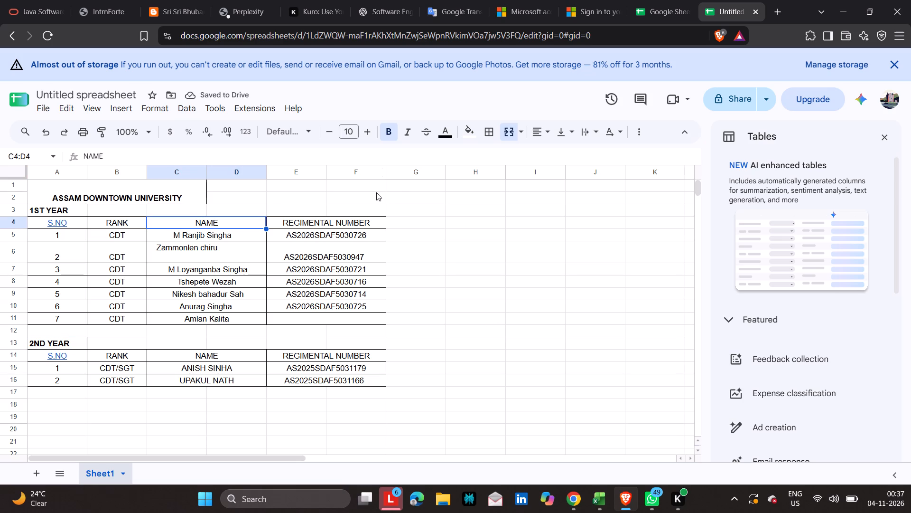
pyautogui.click(386, 134)
pyautogui.click(321, 220)
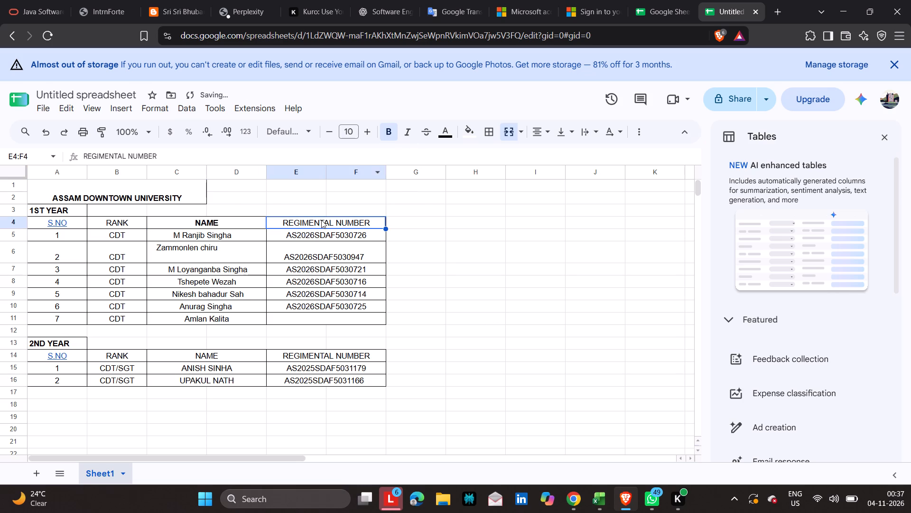
pyautogui.click(389, 134)
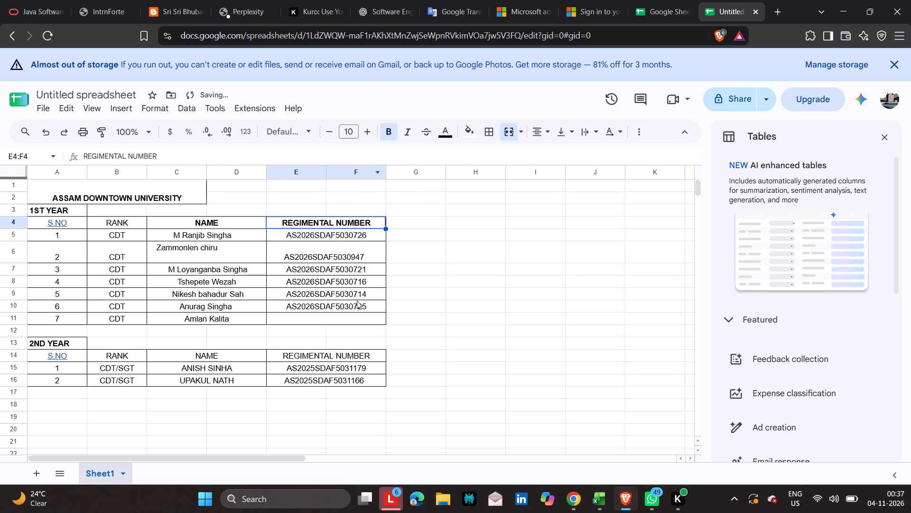
pyautogui.click(352, 350)
pyautogui.click(347, 354)
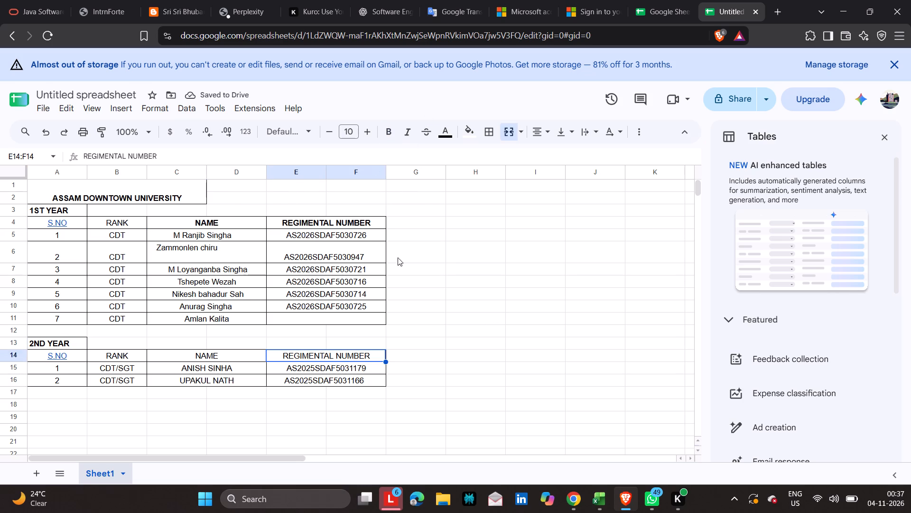
pyautogui.click(391, 131)
pyautogui.click(216, 353)
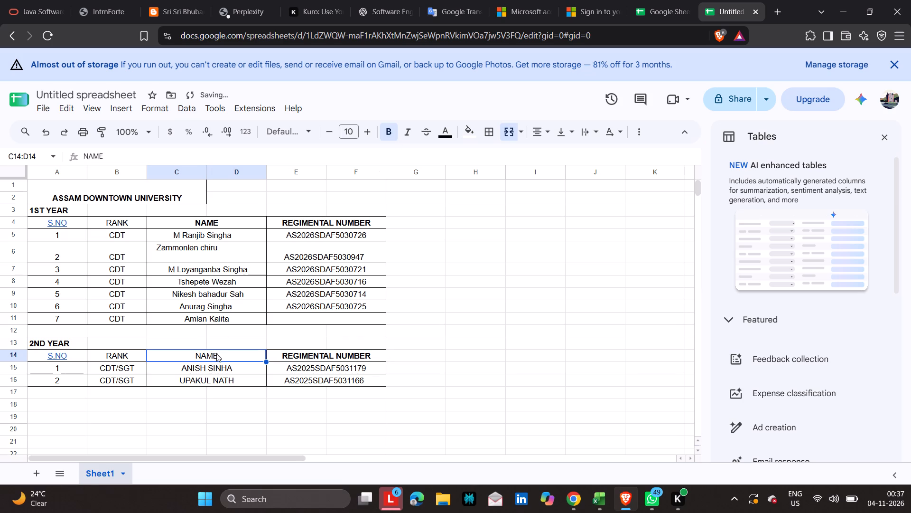
pyautogui.click(385, 137)
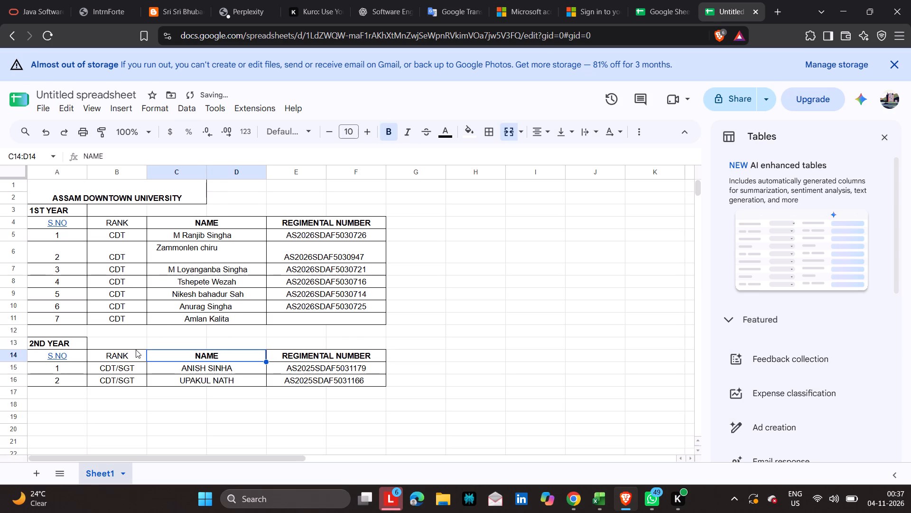
# Make the RANK and S.NO column headers bold in both tables, rows 4 and 14.
pyautogui.click(134, 351)
pyautogui.click(389, 130)
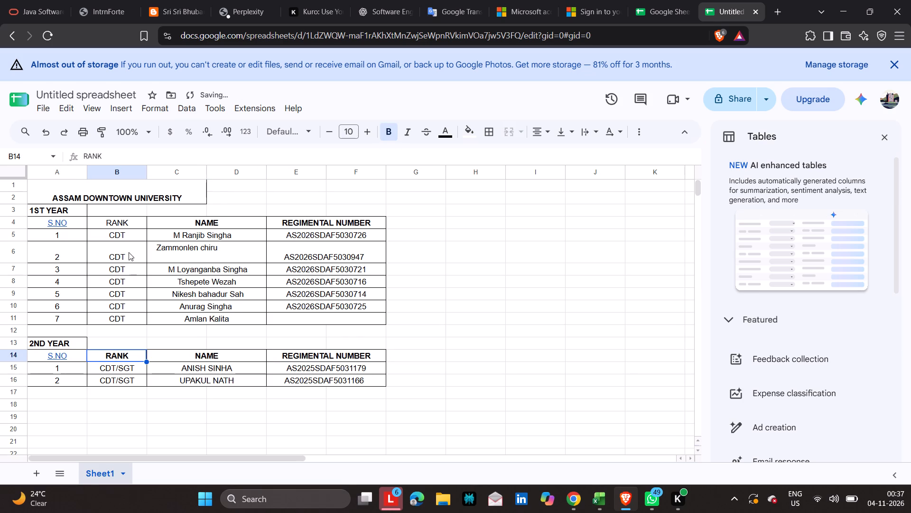
pyautogui.click(127, 221)
pyautogui.click(387, 134)
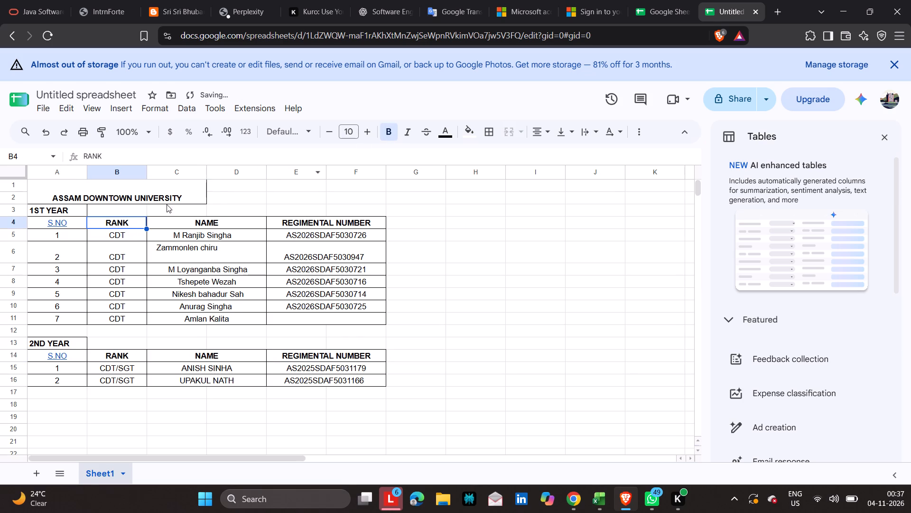
pyautogui.click(65, 223)
pyautogui.click(387, 133)
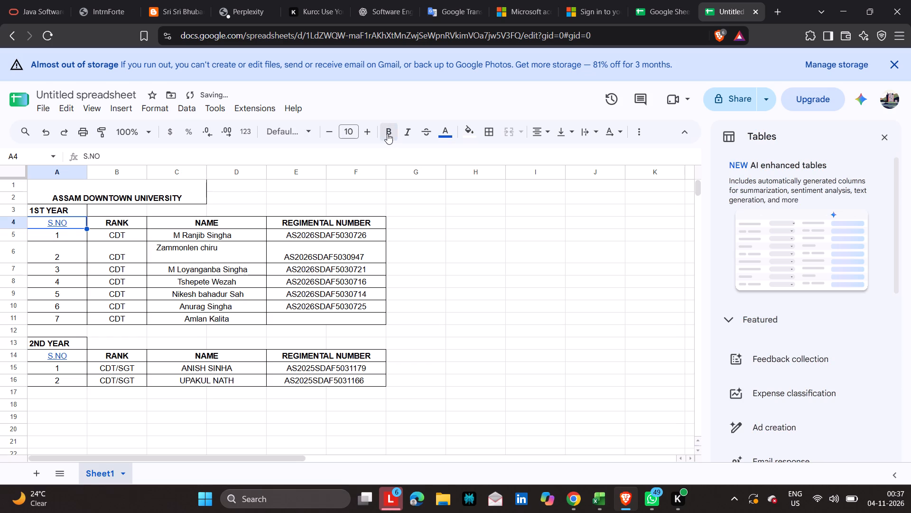
pyautogui.click(73, 352)
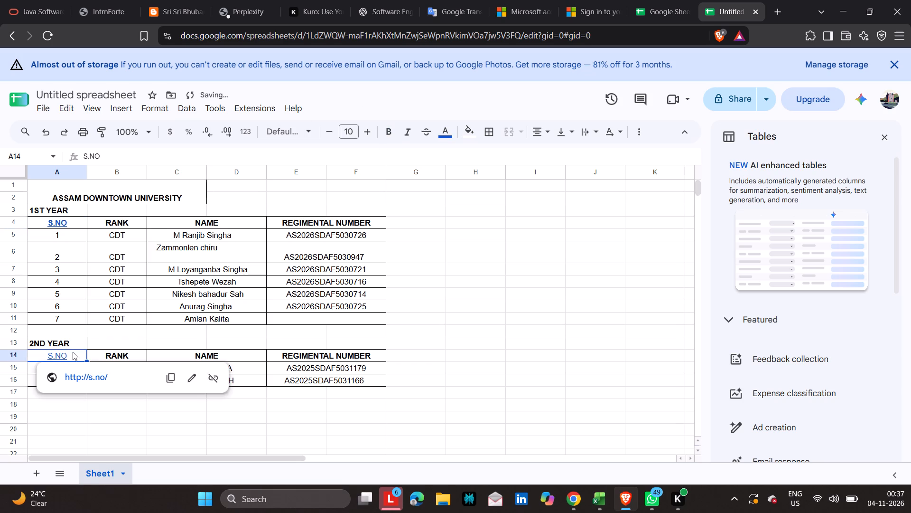
pyautogui.click(390, 131)
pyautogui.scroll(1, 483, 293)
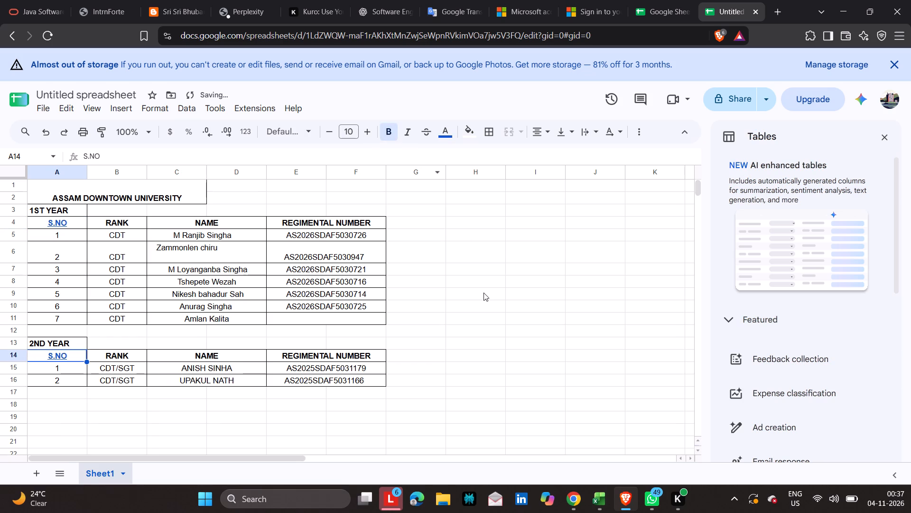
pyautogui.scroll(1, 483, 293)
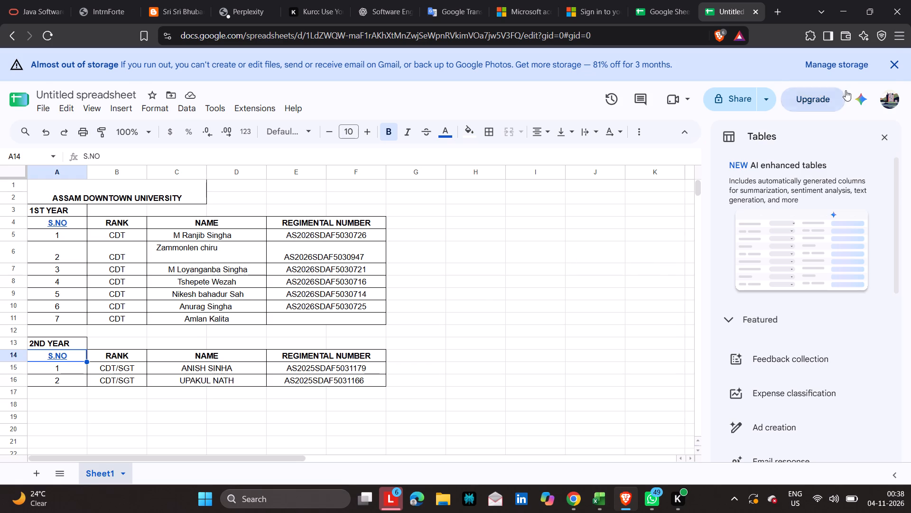
# Dismiss the storage warning banner and close the Tables sidebar.
pyautogui.click(894, 69)
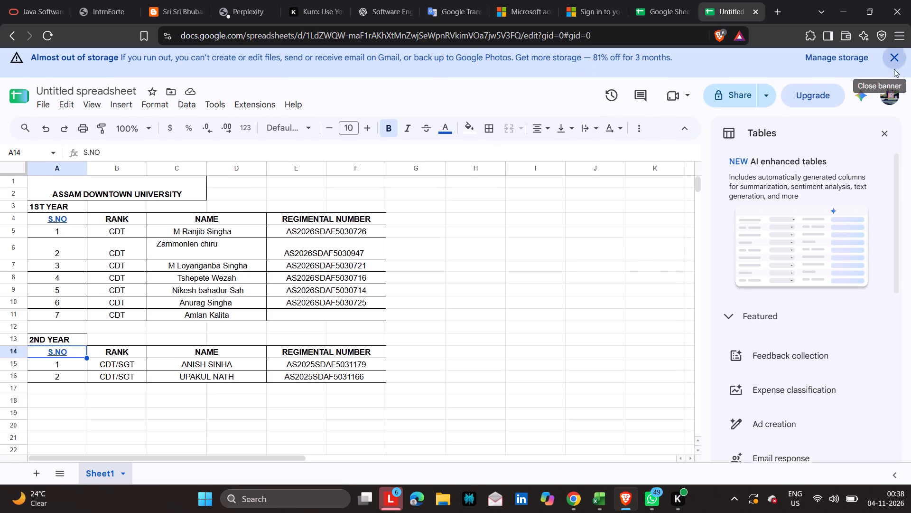
pyautogui.click(884, 102)
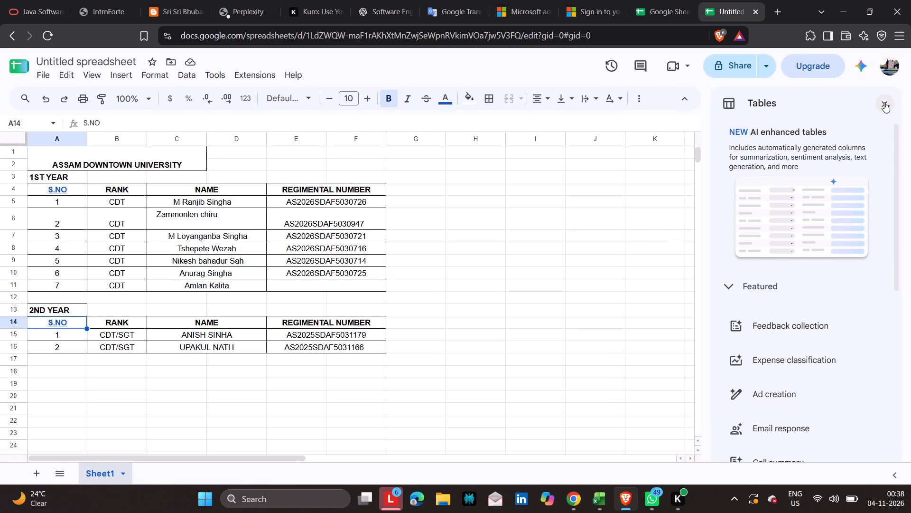
# Start sharing the untitled spreadsheet and save it under the name ADTU when asked for a name.
pyautogui.click(762, 67)
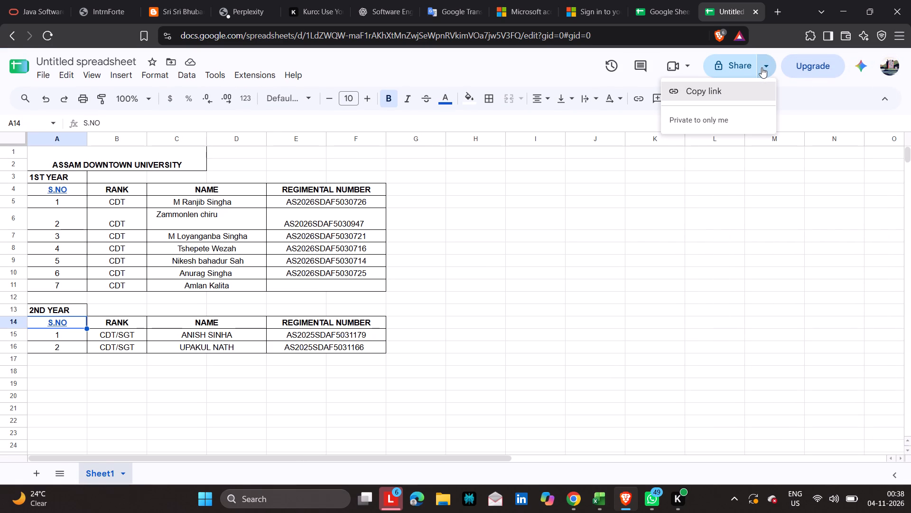
pyautogui.click(726, 66)
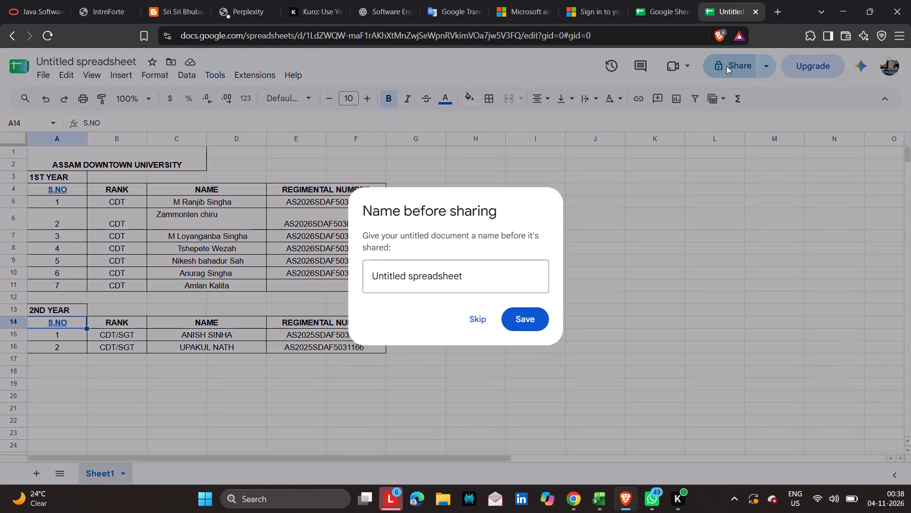
pyautogui.moveTo(495, 274); pyautogui.dragTo(416, 279)
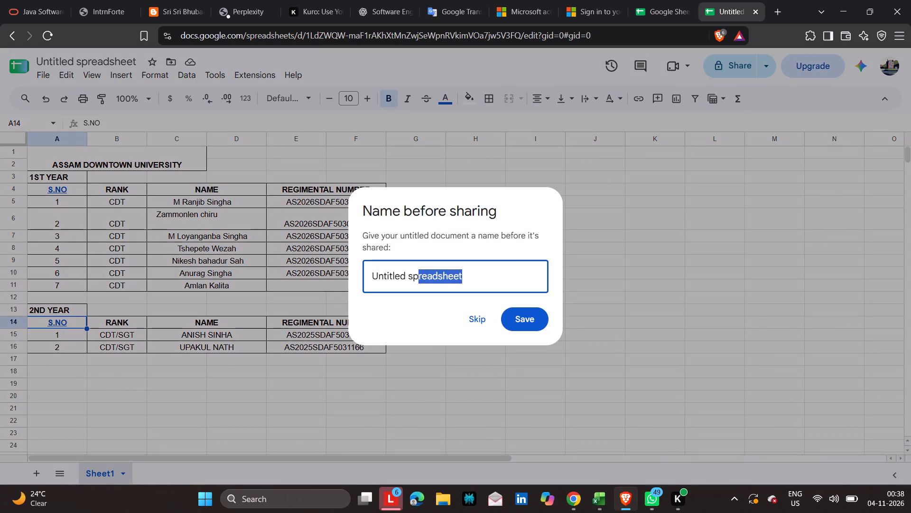
pyautogui.moveTo(416, 279); pyautogui.dragTo(374, 281)
pyautogui.click(374, 281)
pyautogui.press('BackSpace')
pyautogui.press('a')
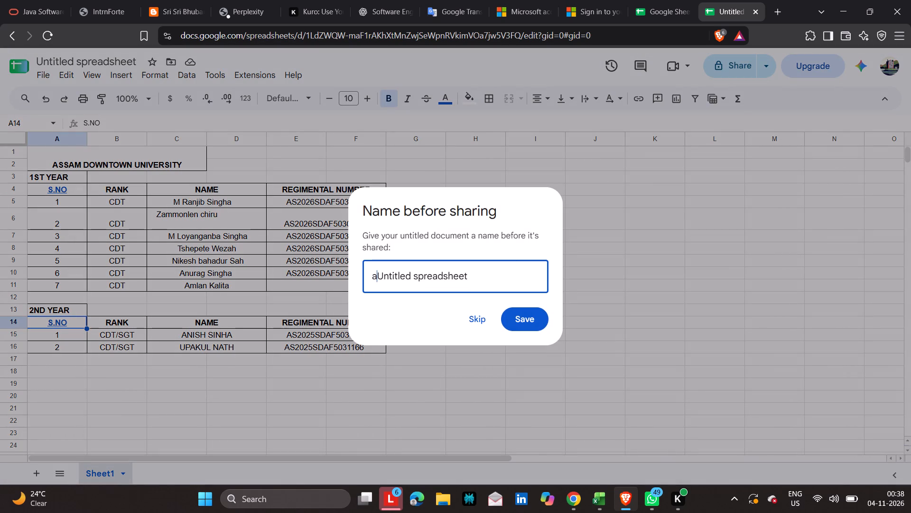
pyautogui.press('BackSpace')
pyautogui.press('BackSpace')
pyautogui.write('ADTU')
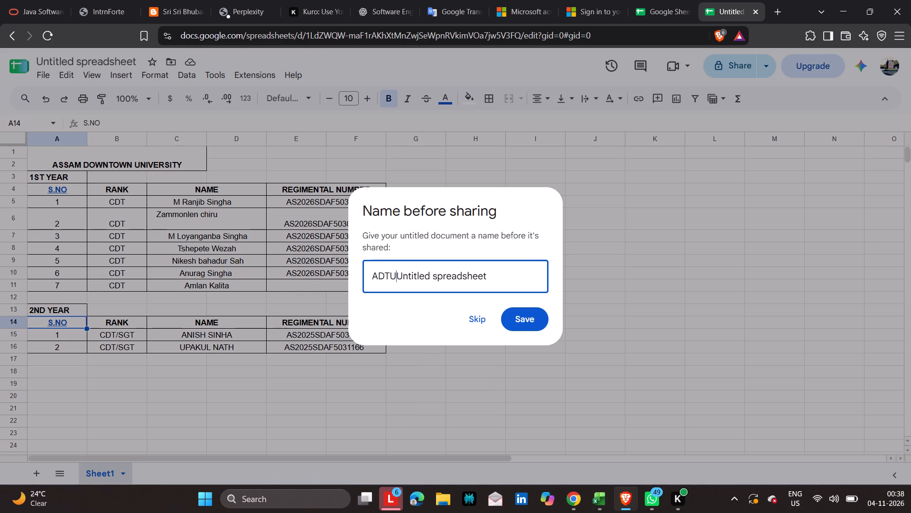
pyautogui.press('Return')
pyautogui.moveTo(485, 279); pyautogui.dragTo(407, 283)
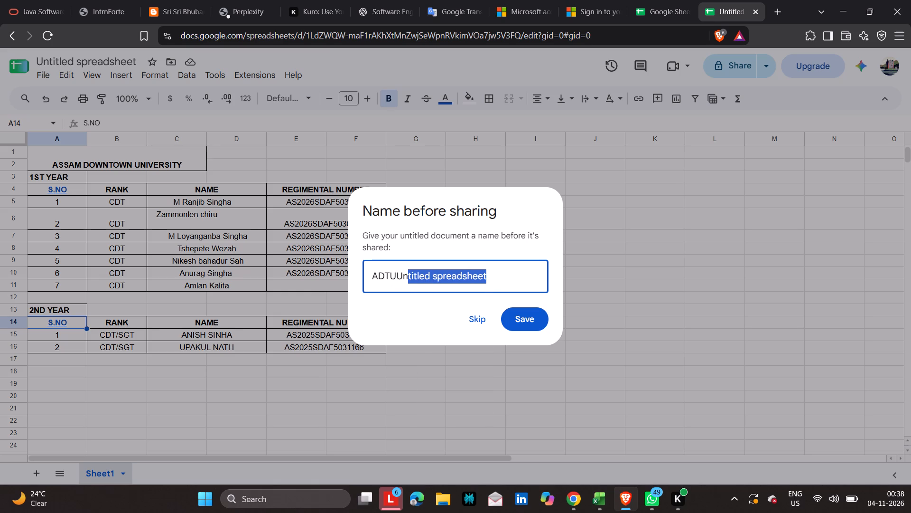
pyautogui.moveTo(407, 283); pyautogui.dragTo(398, 278)
pyautogui.press('BackSpace')
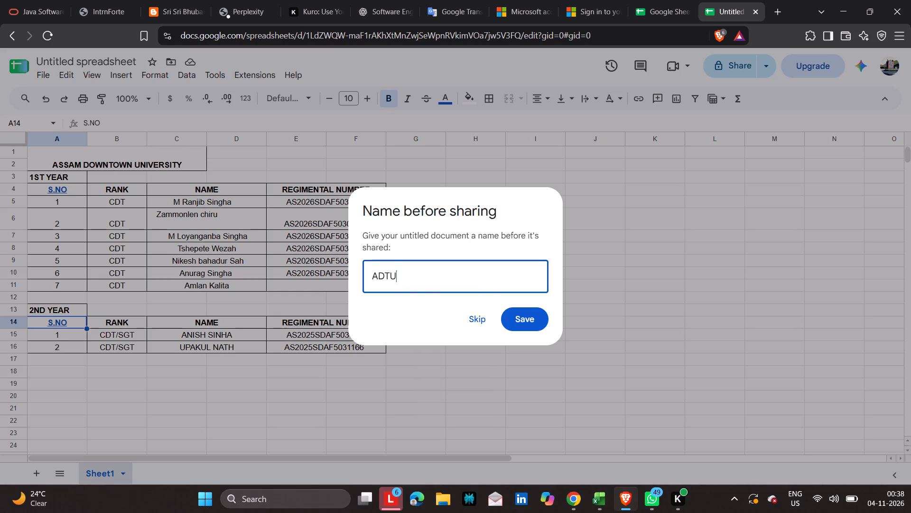
pyautogui.click(520, 315)
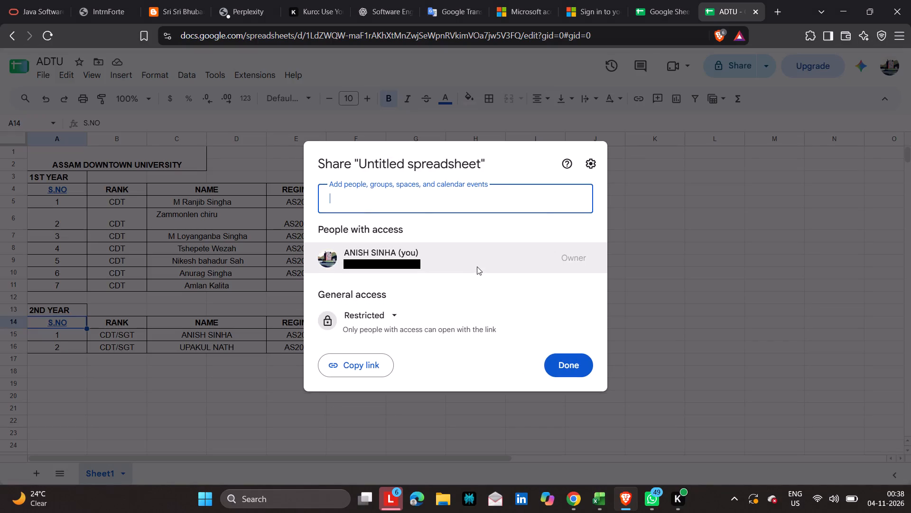
# Change the spreadsheet's general access to Anyone with the link and finish the sharing settings.
pyautogui.click(388, 323)
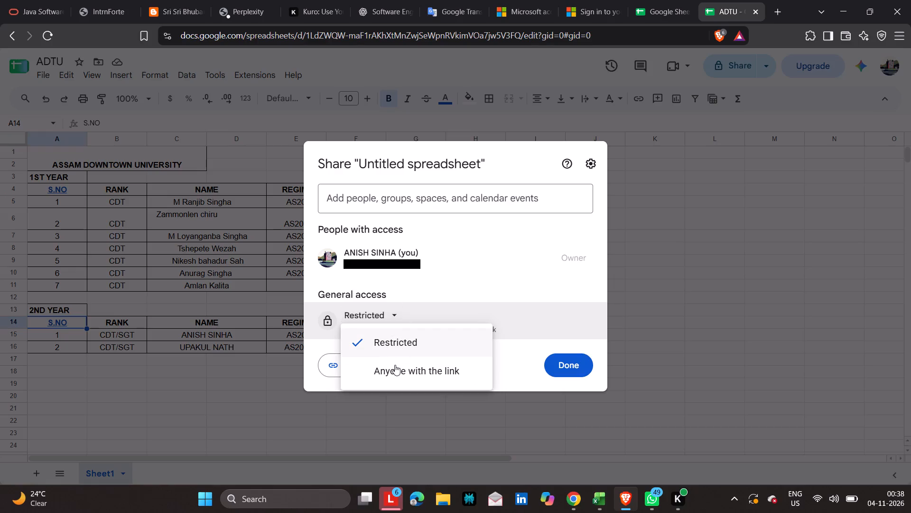
pyautogui.click(401, 372)
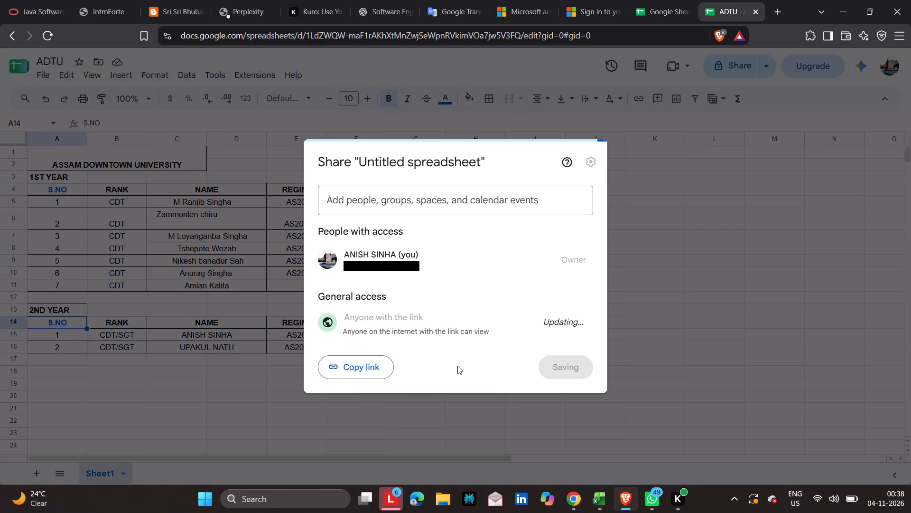
pyautogui.click(562, 359)
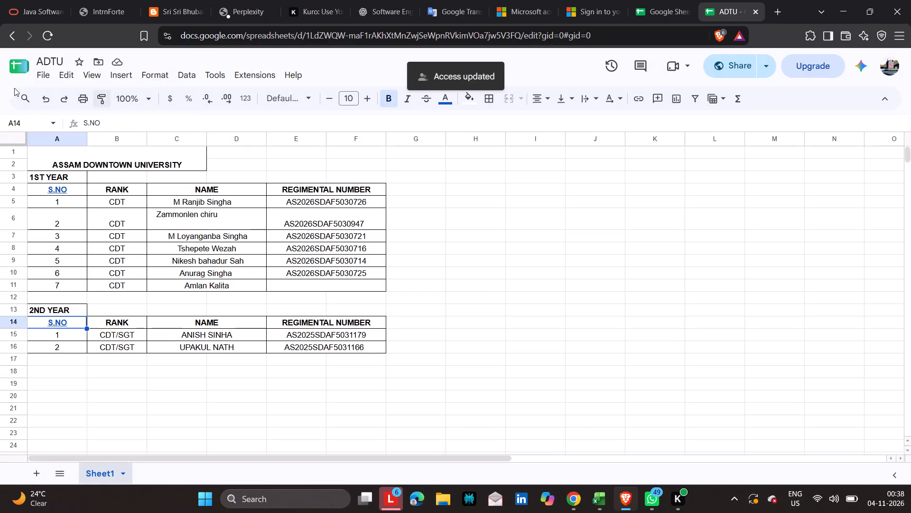
# Download the spreadsheet as a Microsoft Excel (.xlsx) file named ADTU into the Downloads folder.
pyautogui.click(46, 73)
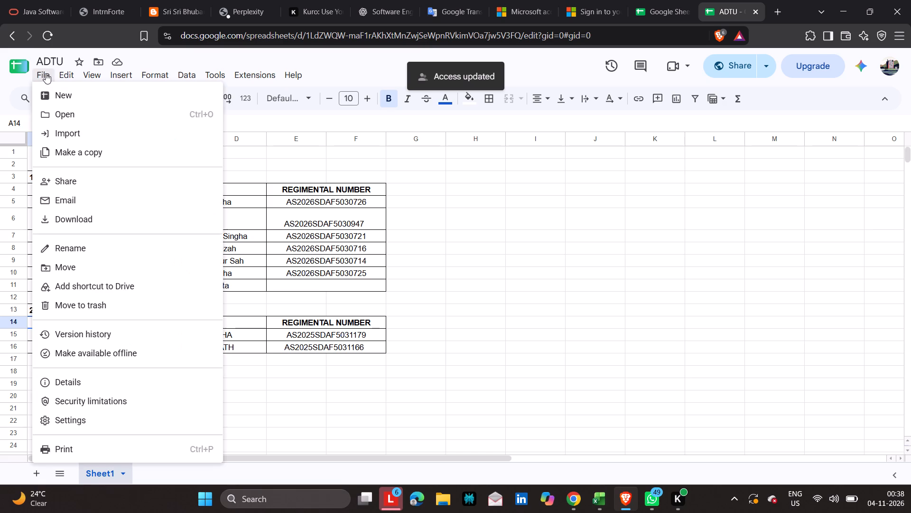
pyautogui.click(104, 218)
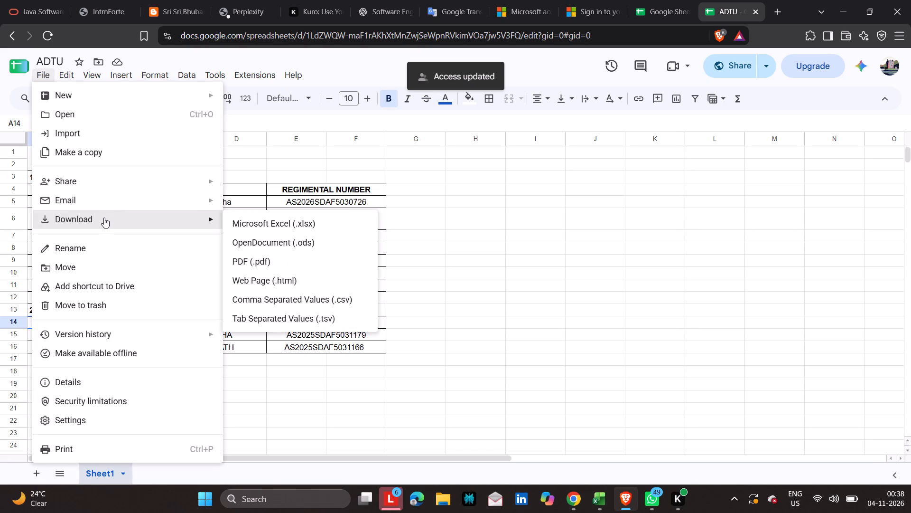
pyautogui.click(307, 222)
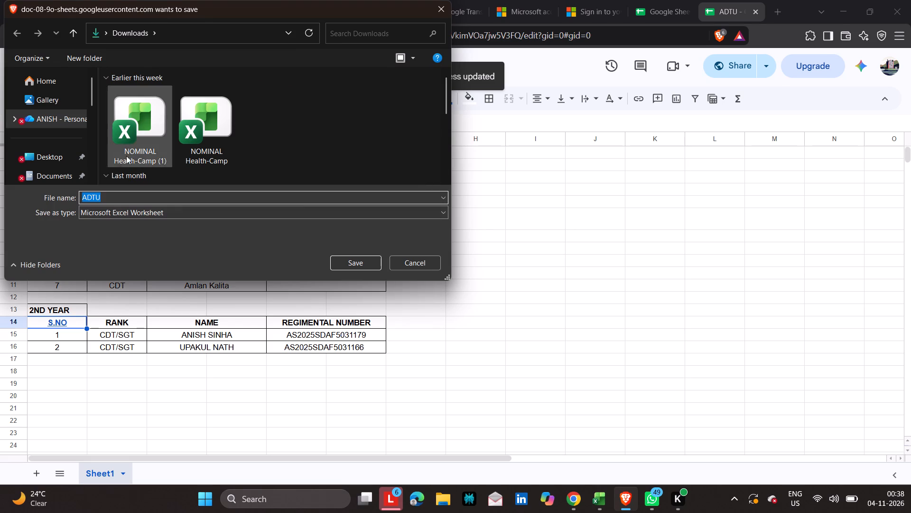
pyautogui.scroll(-1, 73, 168)
pyautogui.scroll(1, 73, 168)
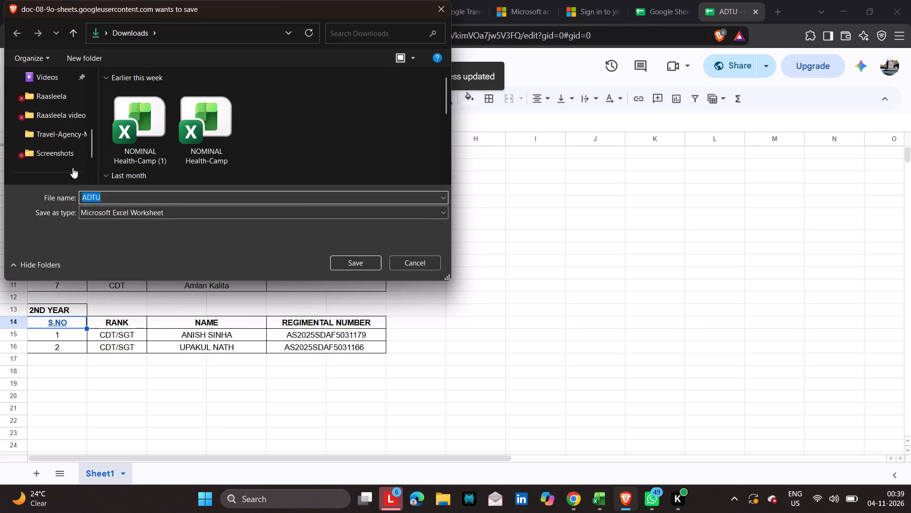
pyautogui.scroll(2, 73, 168)
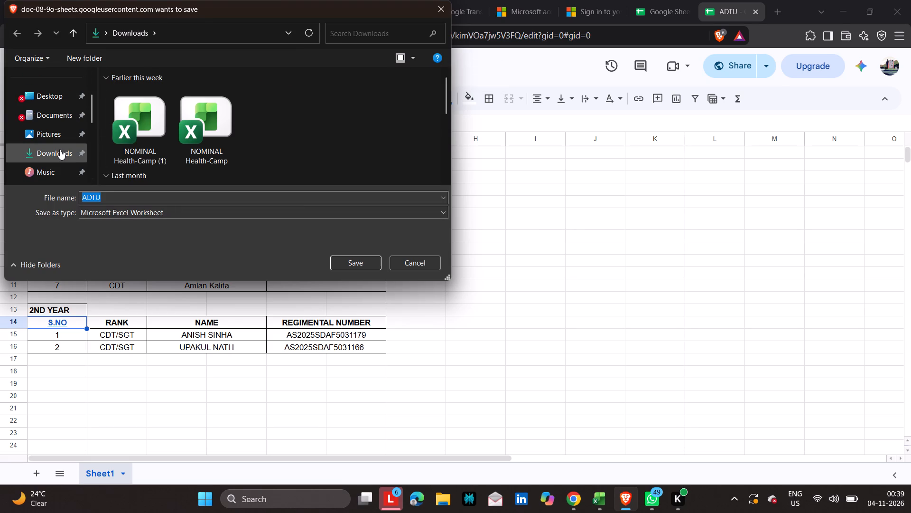
pyautogui.click(59, 151)
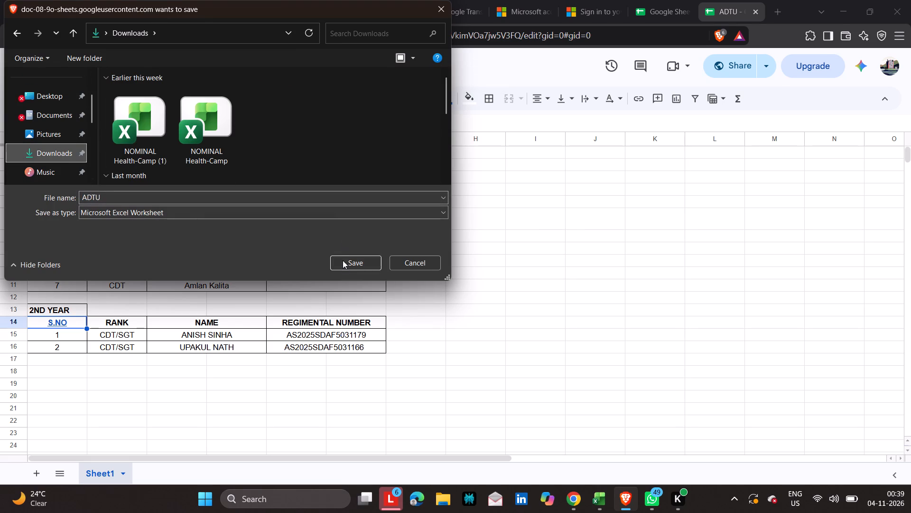
pyautogui.click(343, 263)
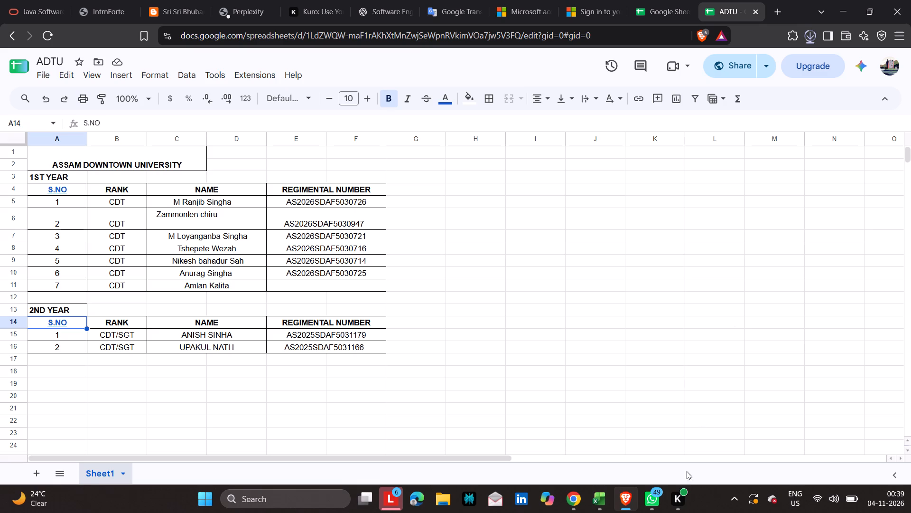
# Open the downloaded ADTU workbook from the Downloads folder in Excel and check the exported roster.
pyautogui.click(453, 503)
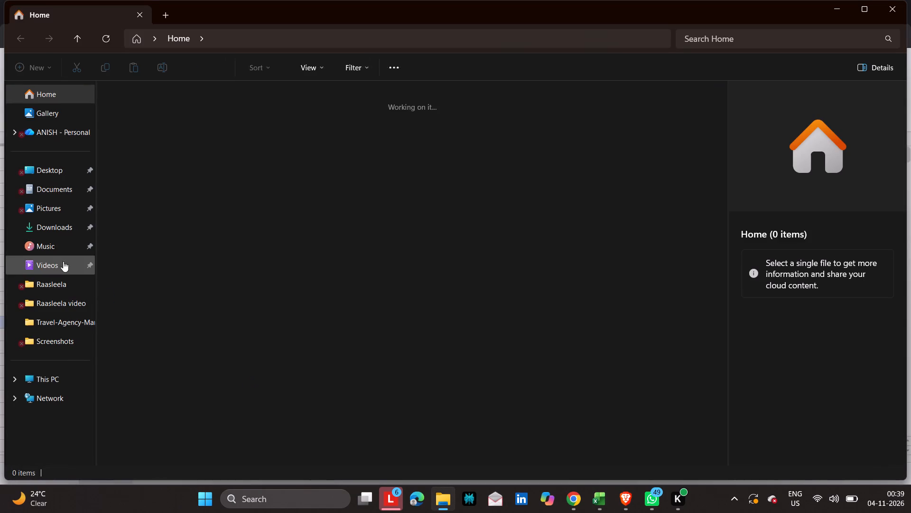
pyautogui.click(63, 232)
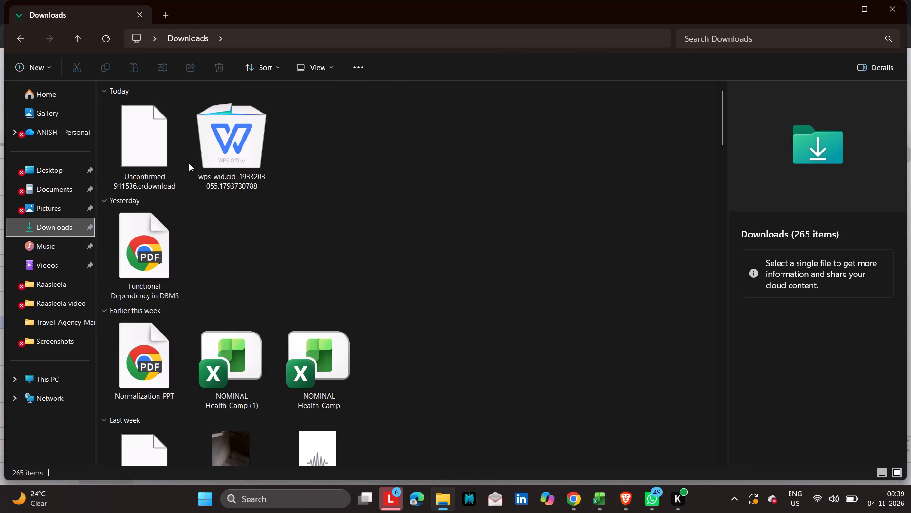
pyautogui.doubleClick(224, 153)
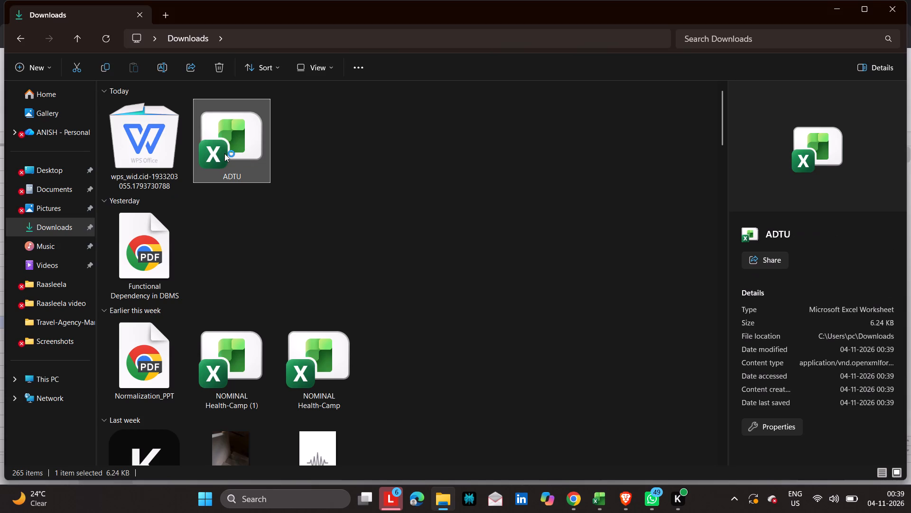
pyautogui.click(226, 155)
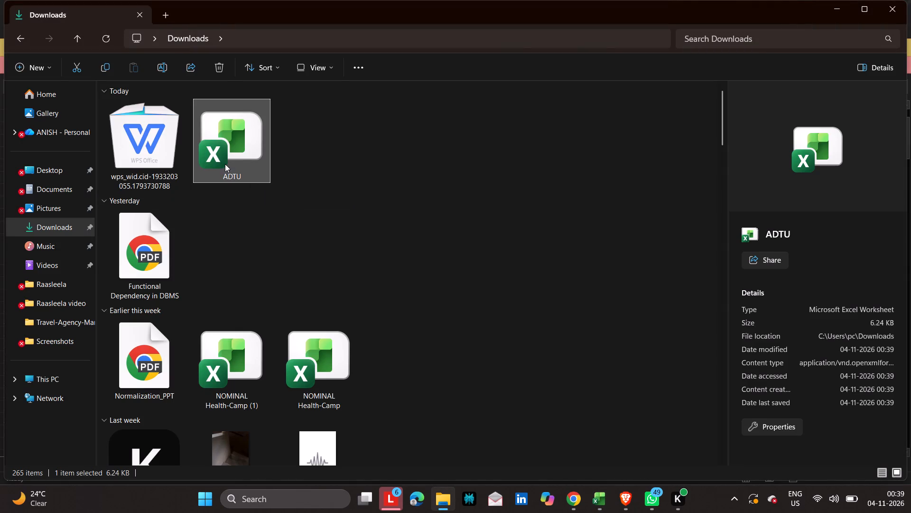
pyautogui.doubleClick(225, 161)
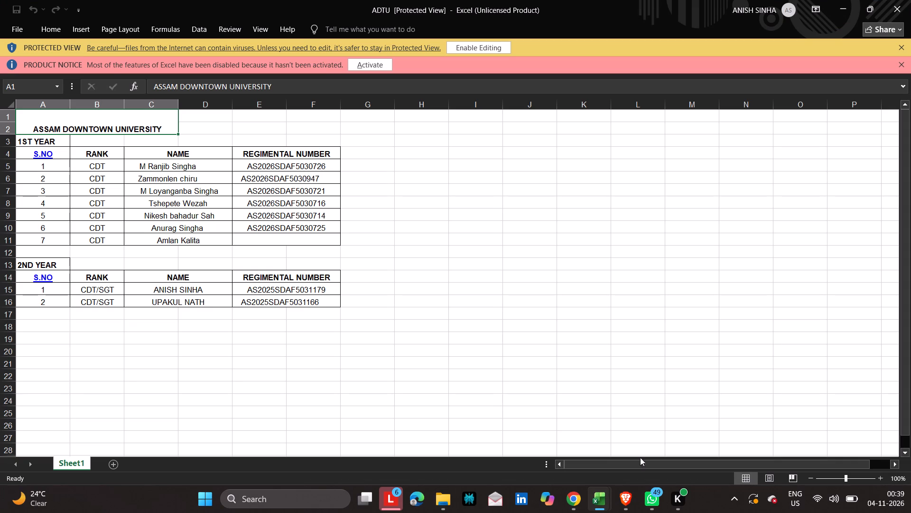
pyautogui.click(604, 496)
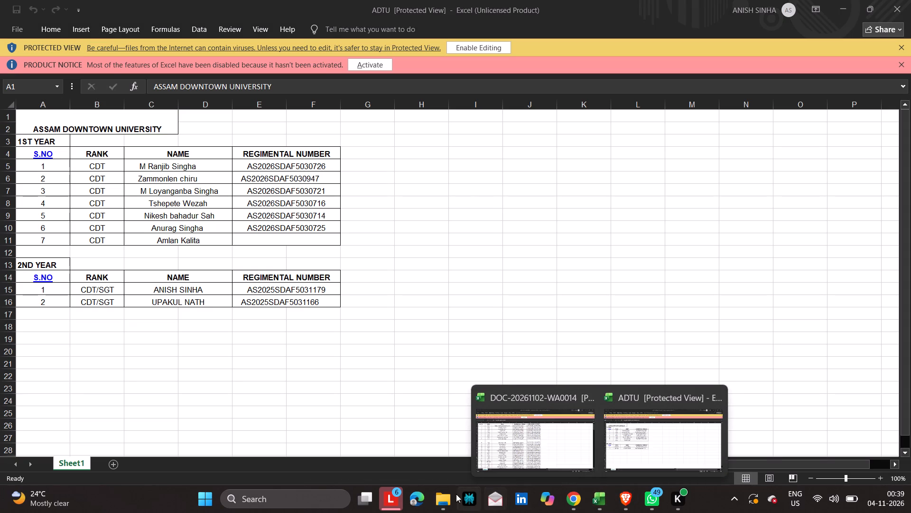
# Switch back to the Downloads folder in File Explorer and copy the ADTU Excel file.
pyautogui.click(450, 494)
pyautogui.rightClick(236, 161)
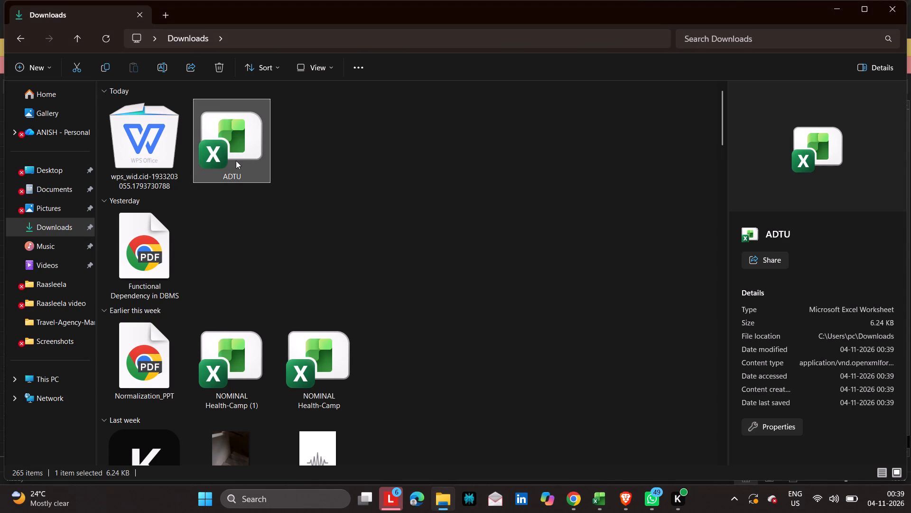
pyautogui.click(289, 111)
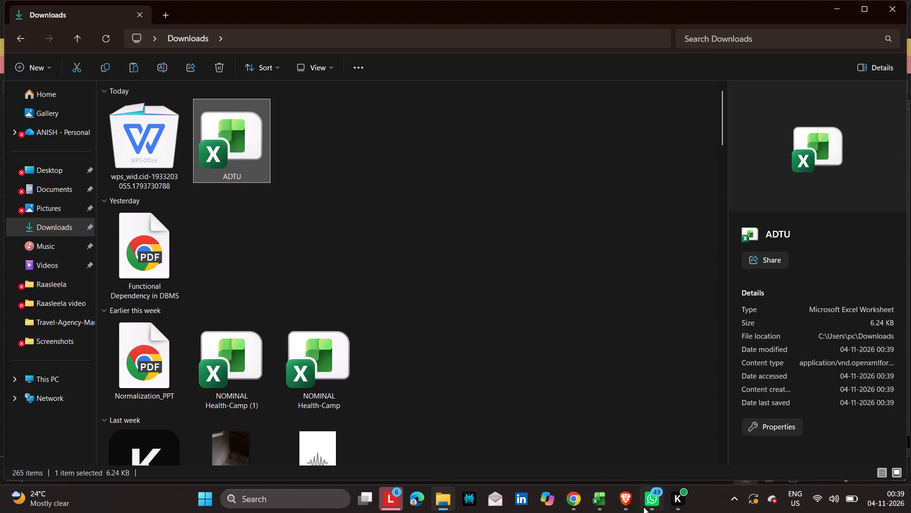
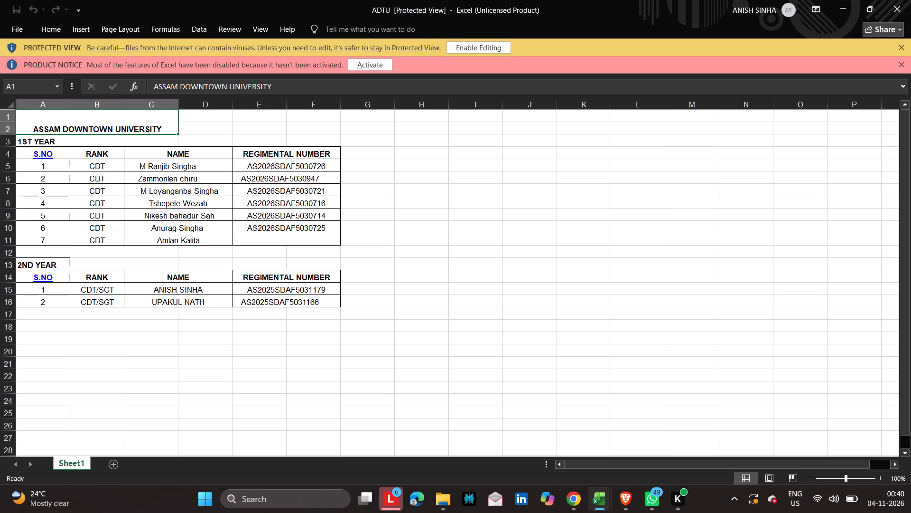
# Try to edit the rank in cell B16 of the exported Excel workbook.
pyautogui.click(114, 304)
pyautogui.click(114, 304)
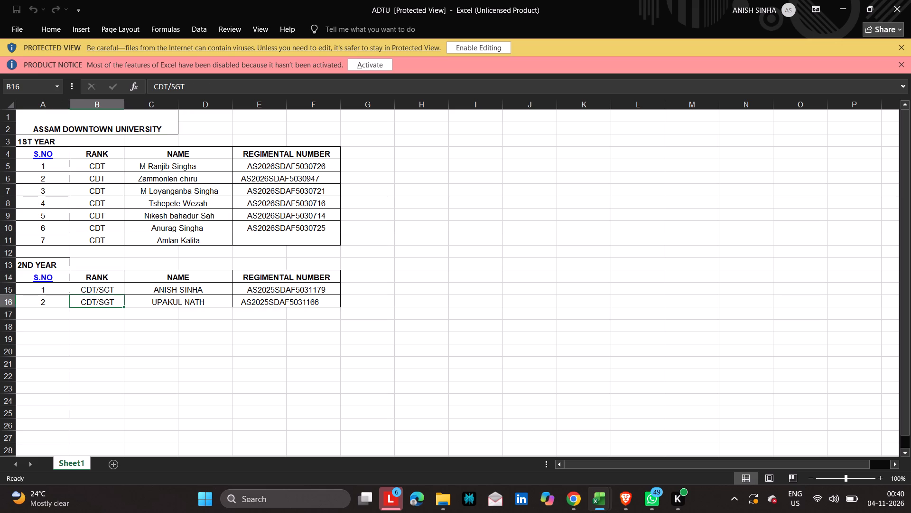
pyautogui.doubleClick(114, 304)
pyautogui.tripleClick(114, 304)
# Switch to the ADTU Google Sheet in Brave and change the rank in cell B16 to CDT.
pyautogui.click(619, 496)
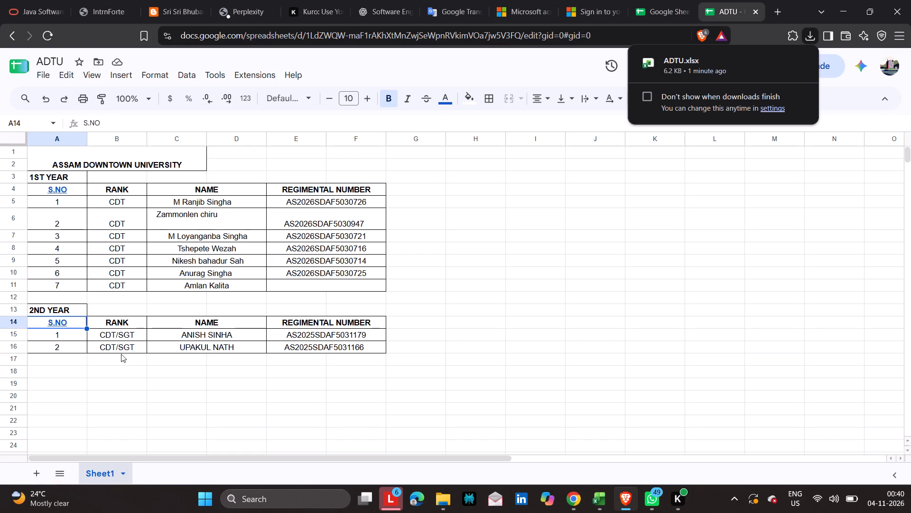
pyautogui.click(123, 345)
pyautogui.doubleClick(125, 345)
pyautogui.press('BackSpace')
pyautogui.press('BackSpace')
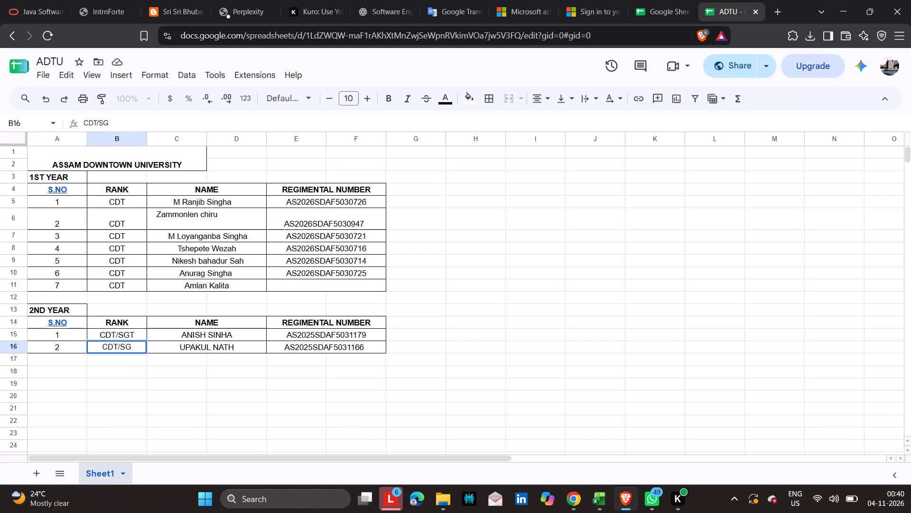
pyautogui.press('BackSpace')
pyautogui.press('BackSpace')
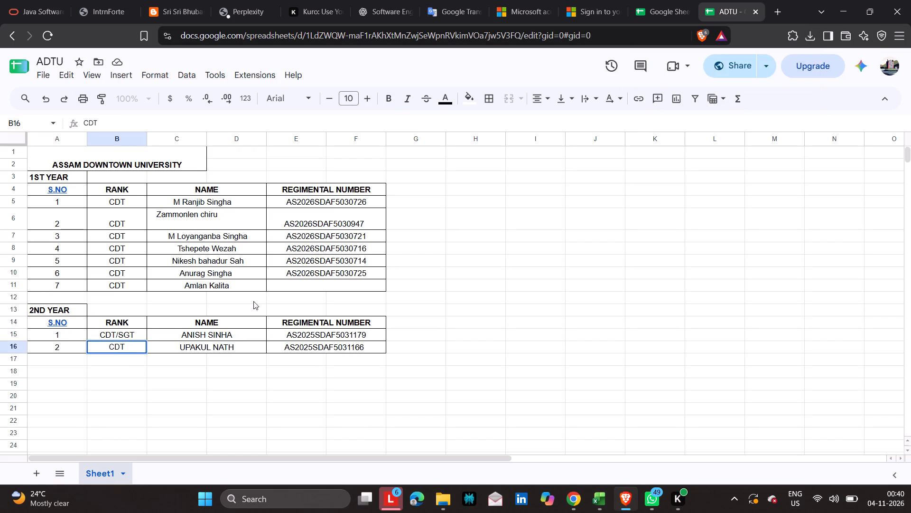
# Download the corrected spreadsheet as a Microsoft Excel (.xlsx) file named ADTU (1) into the Downloads folder.
pyautogui.click(44, 77)
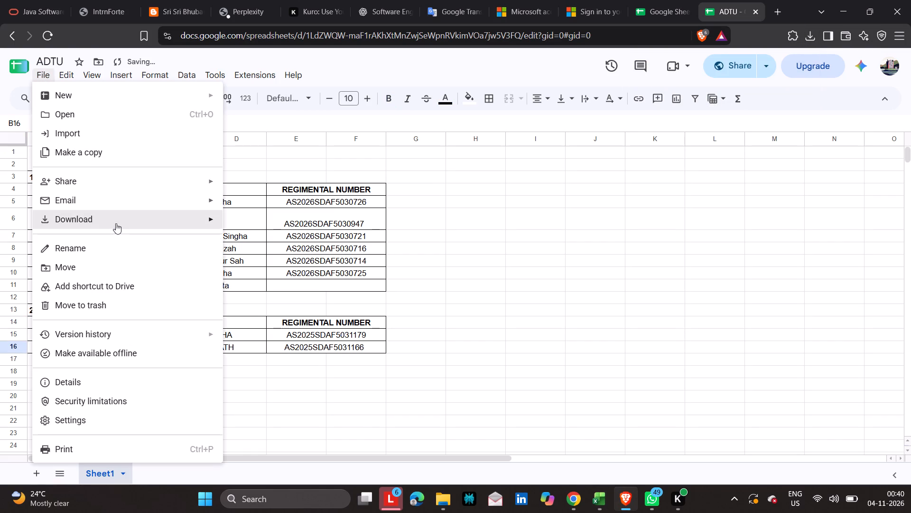
pyautogui.click(121, 220)
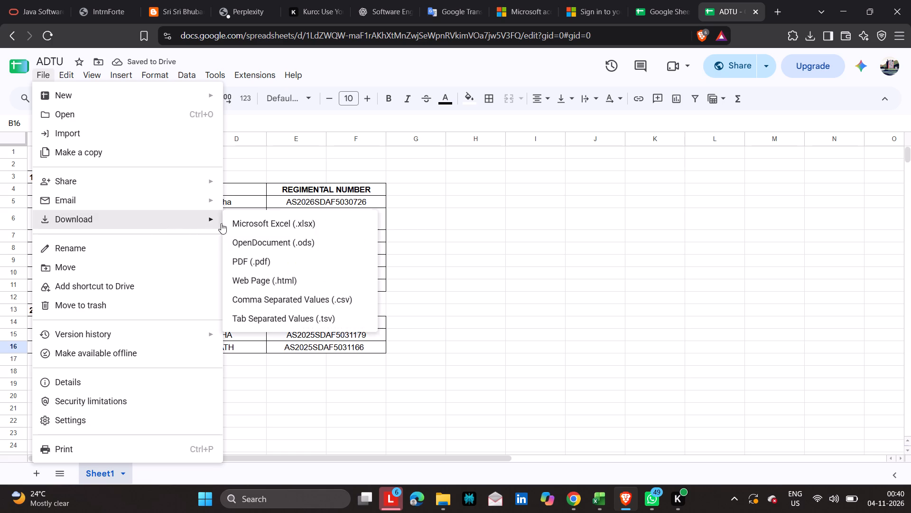
pyautogui.click(242, 225)
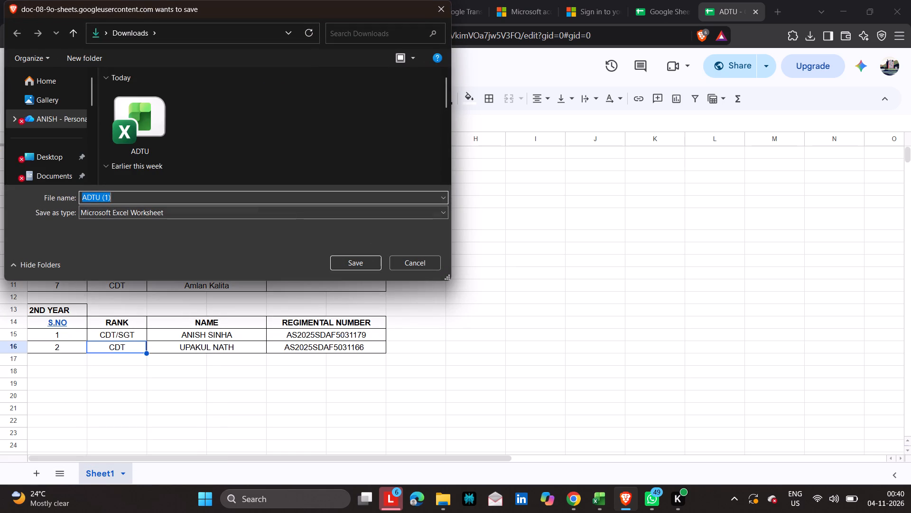
pyautogui.click(343, 263)
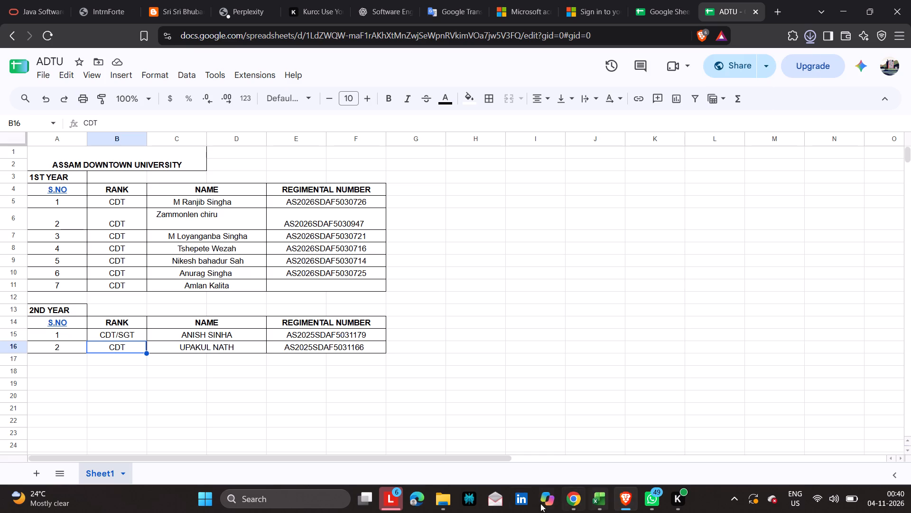
# Switch to the Downloads folder in File Explorer and copy the ADTU (1) Excel file.
pyautogui.click(443, 502)
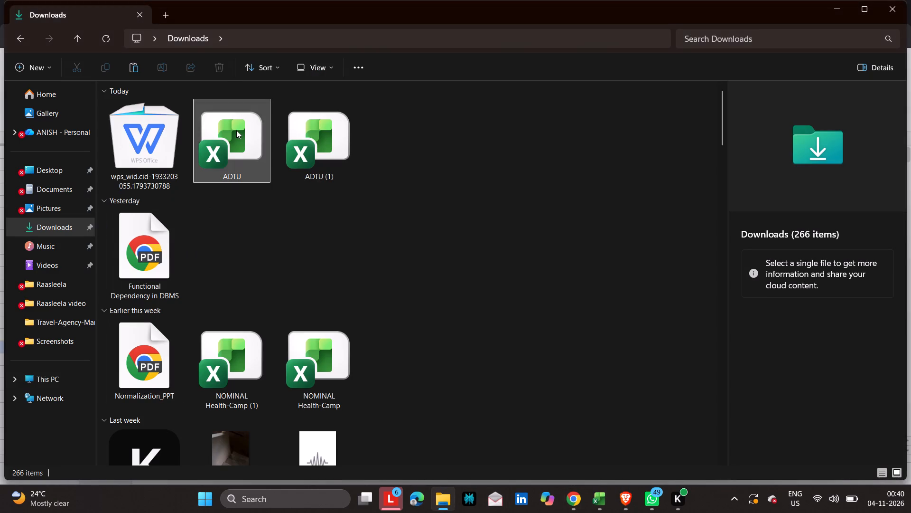
pyautogui.rightClick(336, 134)
pyautogui.click(393, 104)
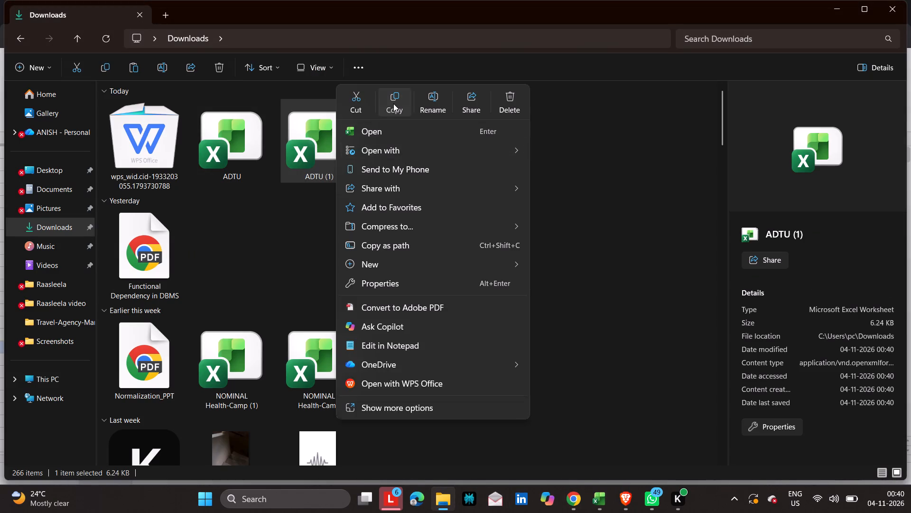
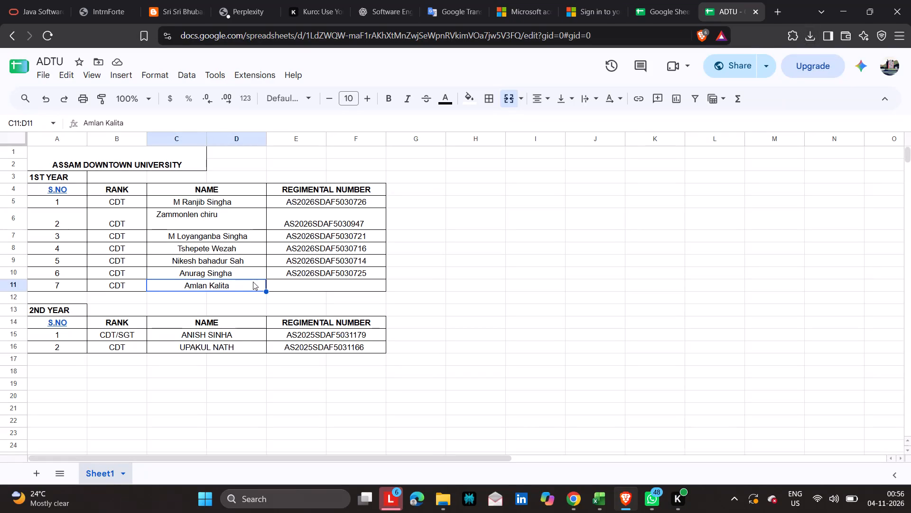
# Clear the name, rank and serial number of the seventh 1st-year cadet in row 11 of the ADTU roster.
pyautogui.press('BackSpace')
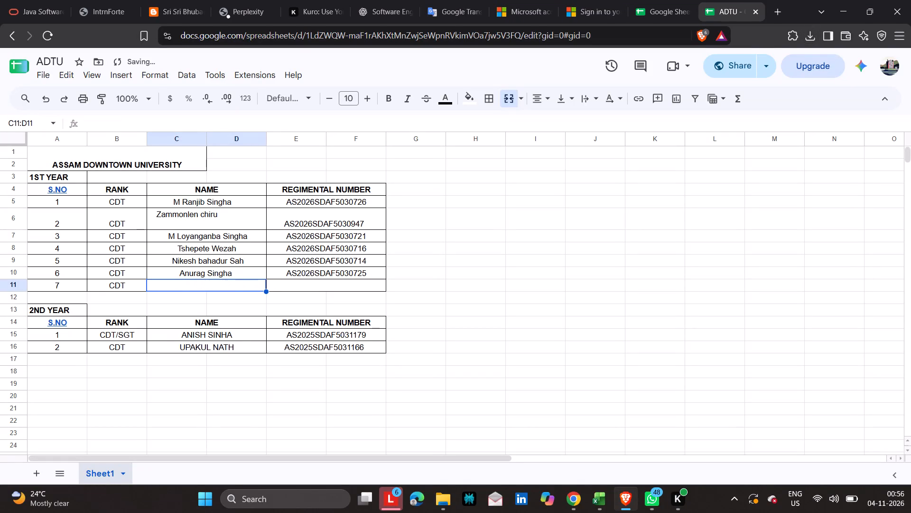
pyautogui.press('Left')
pyautogui.press('BackSpace')
pyautogui.press('Left')
pyautogui.press('BackSpace')
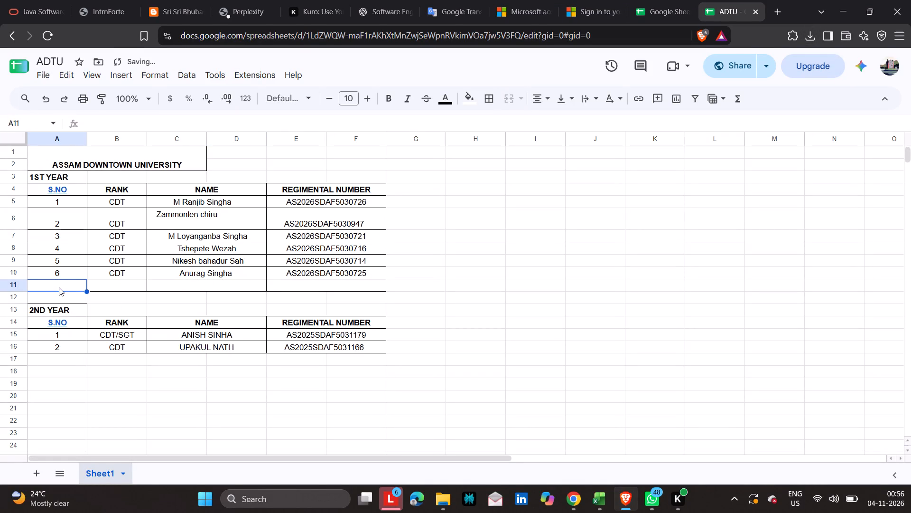
# Select the emptied seventh cadet row of the 1st-year table, cells A11 to F11.
pyautogui.moveTo(58, 285); pyautogui.dragTo(370, 288)
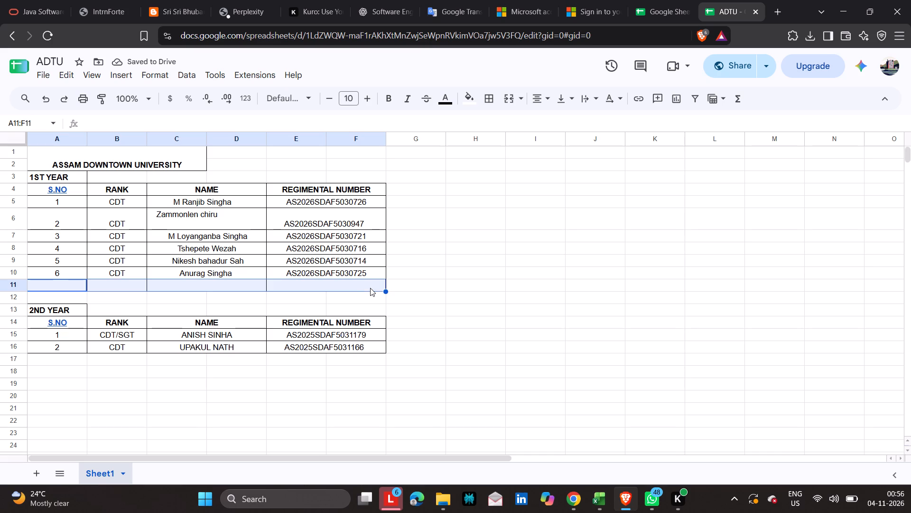
# Delete the empty cells A11 to F11 below the 1st-year table, shifting the cells beneath them up.
pyautogui.rightClick(371, 287)
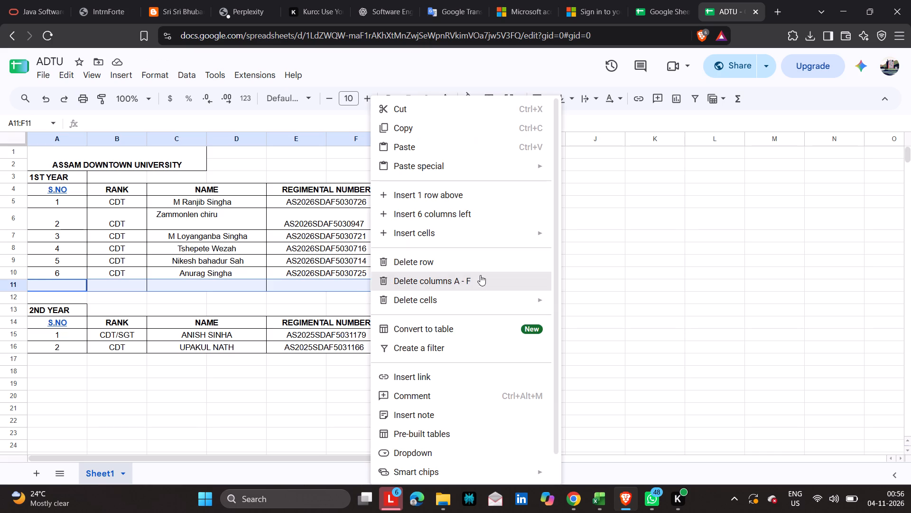
pyautogui.click(474, 292)
pyautogui.click(572, 319)
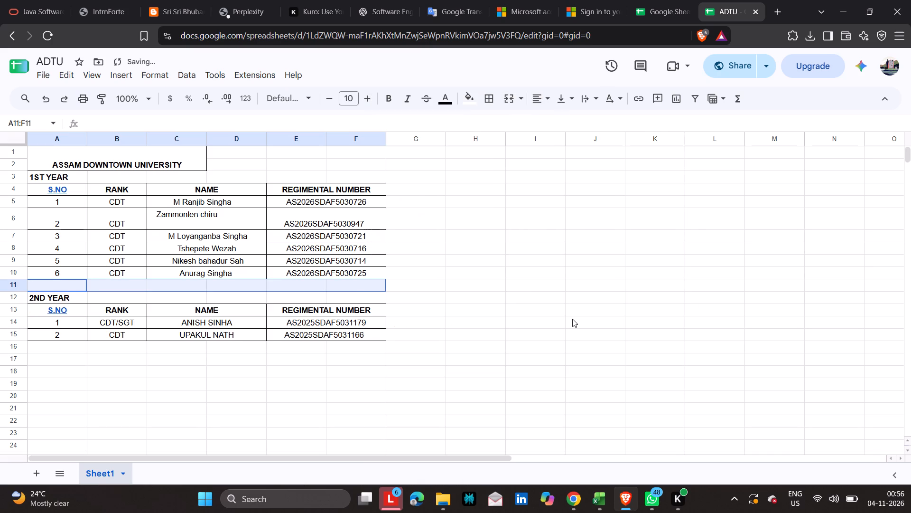
# Download the updated roster as a Microsoft Excel (.xlsx) file named ADTU (2) into the Downloads folder.
pyautogui.click(43, 76)
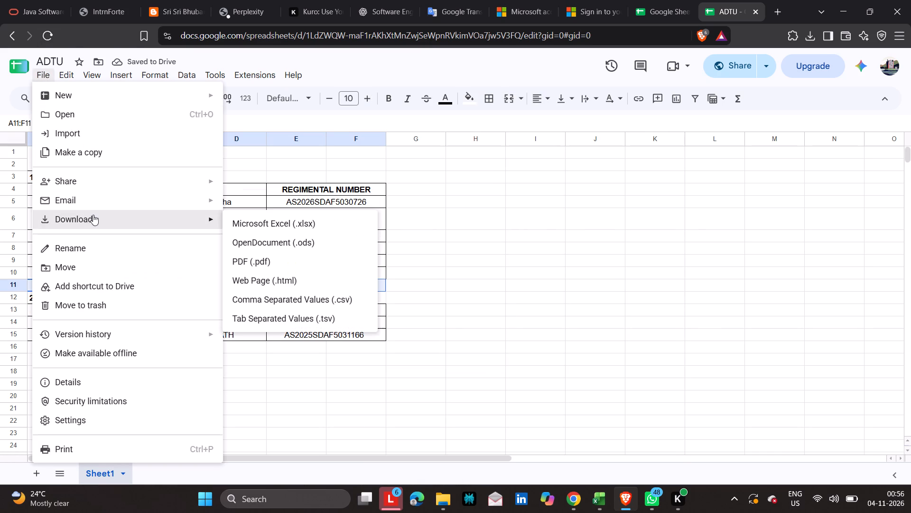
pyautogui.click(96, 245)
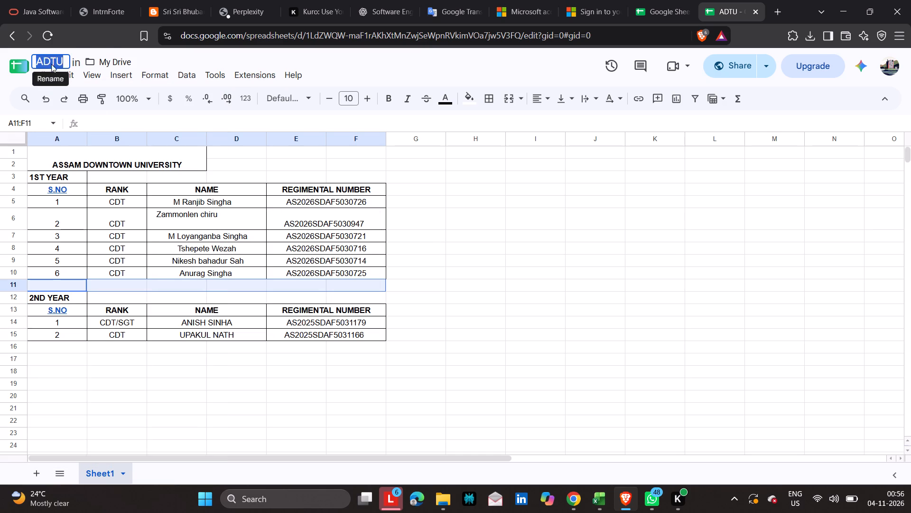
pyautogui.click(42, 73)
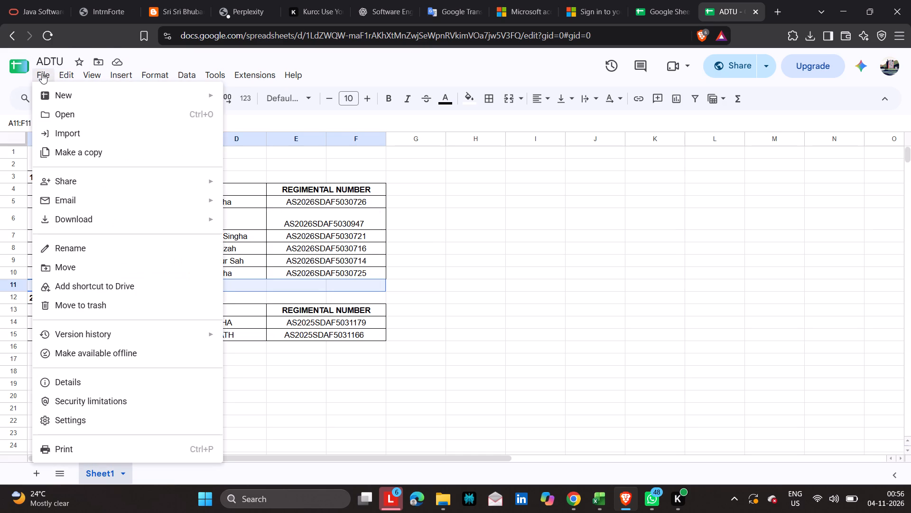
pyautogui.click(152, 214)
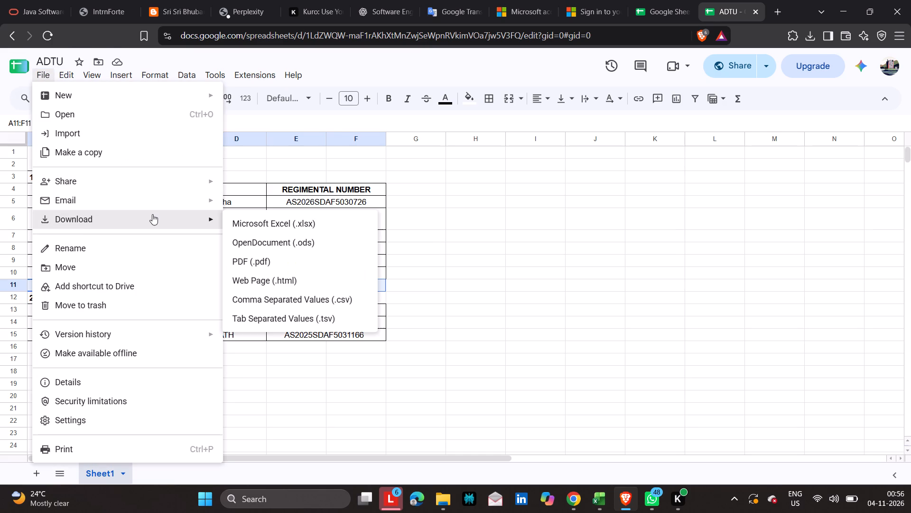
pyautogui.click(313, 220)
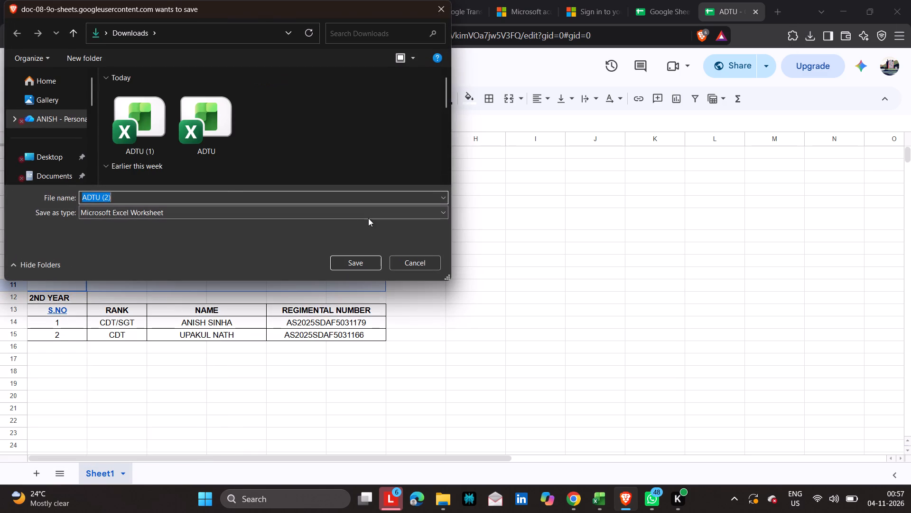
pyautogui.click(355, 265)
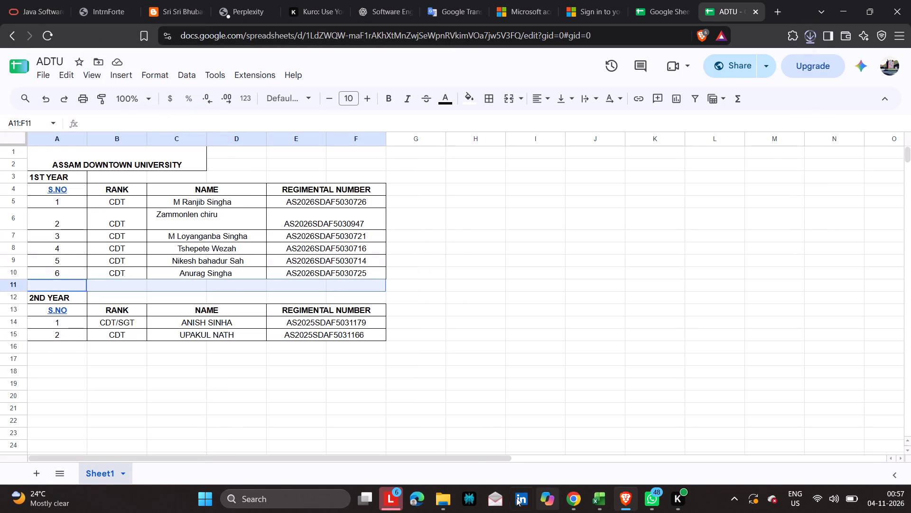
# Switch to the Downloads folder in File Explorer and copy the ADTU (2) Excel file.
pyautogui.click(446, 499)
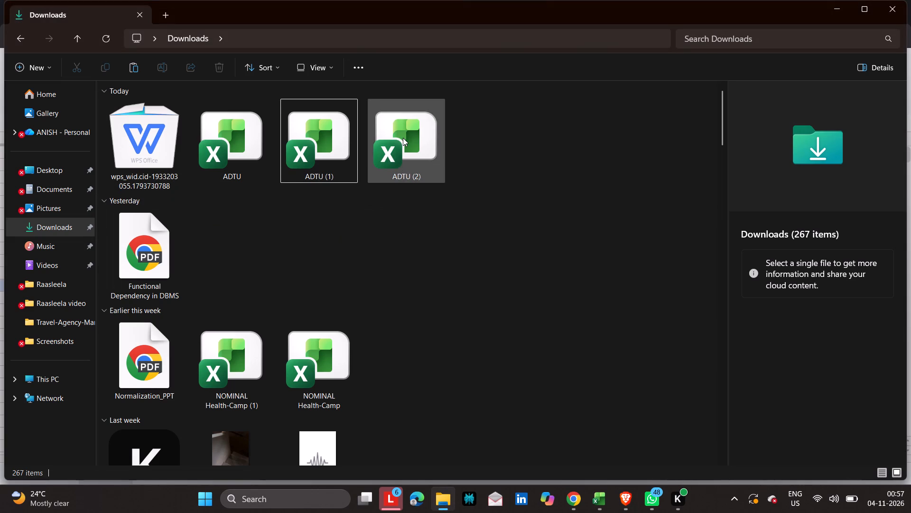
pyautogui.rightClick(403, 138)
pyautogui.click(468, 110)
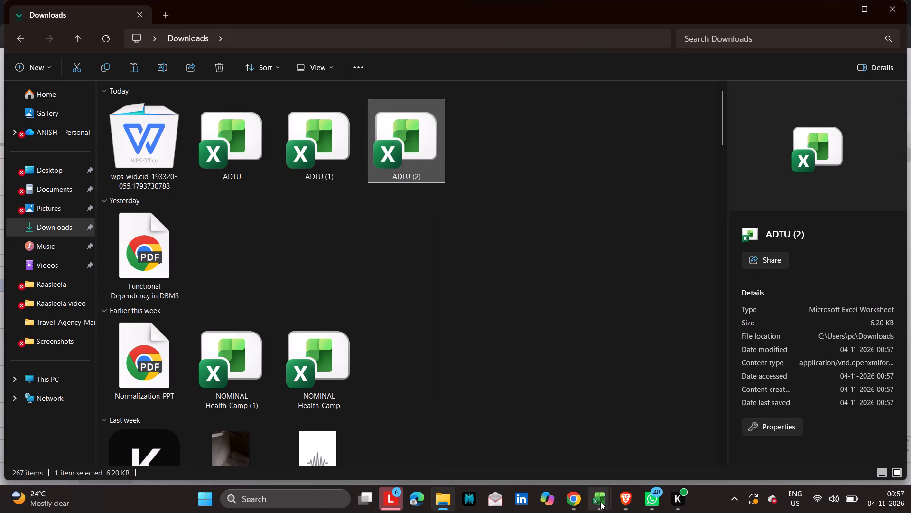